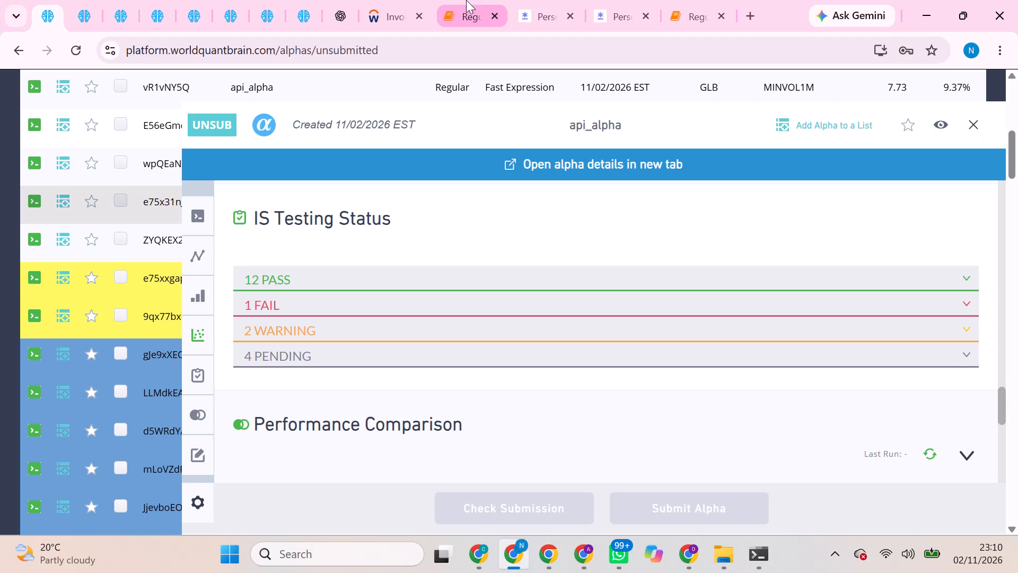
Close the open alpha's details and reload the Unsubmitted alphas list.
{"action": "left_click", "coordinate": [466, 0]}
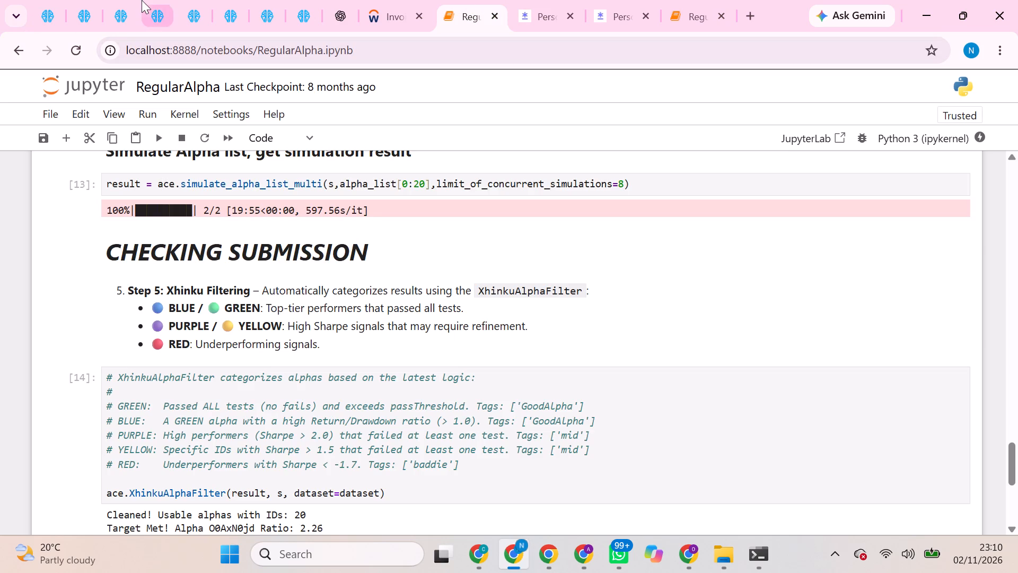
{"action": "left_click", "coordinate": [45, 0]}
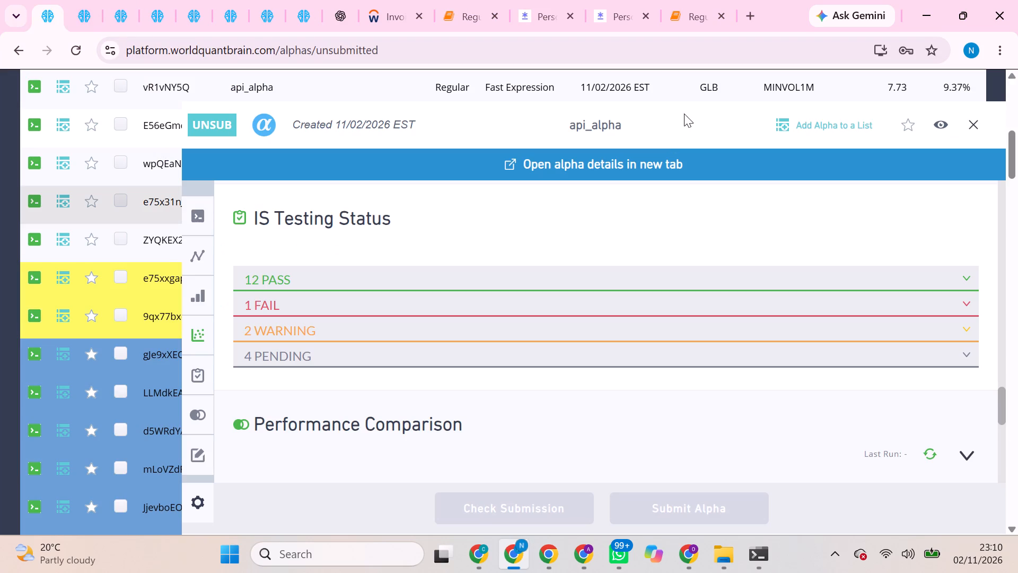
{"action": "left_click", "coordinate": [970, 122]}
{"action": "left_click", "coordinate": [972, 127]}
{"action": "scroll", "coordinate": [593, 173], "scroll_direction": "up", "scroll_amount": 4}
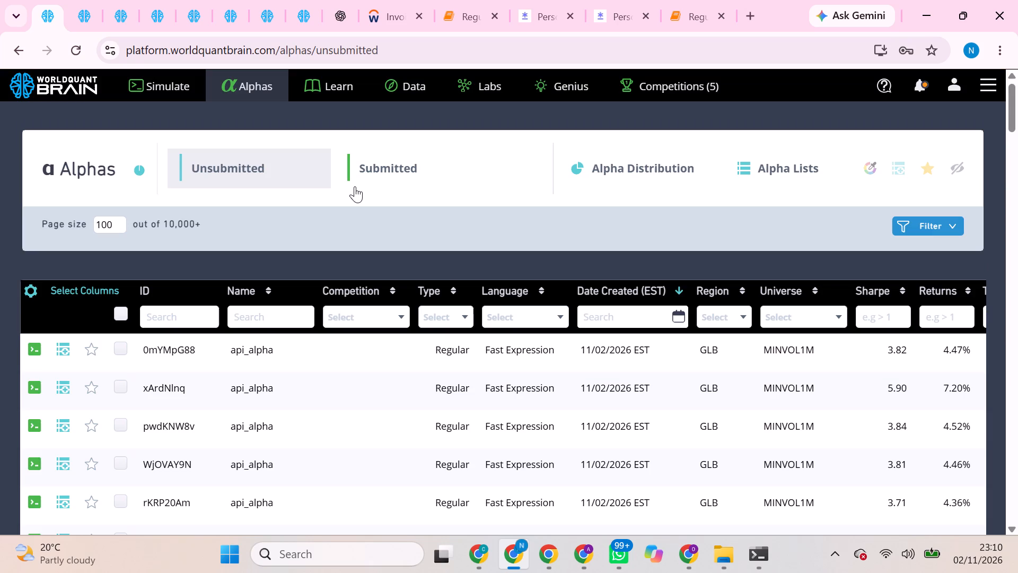
{"action": "left_click", "coordinate": [291, 168]}
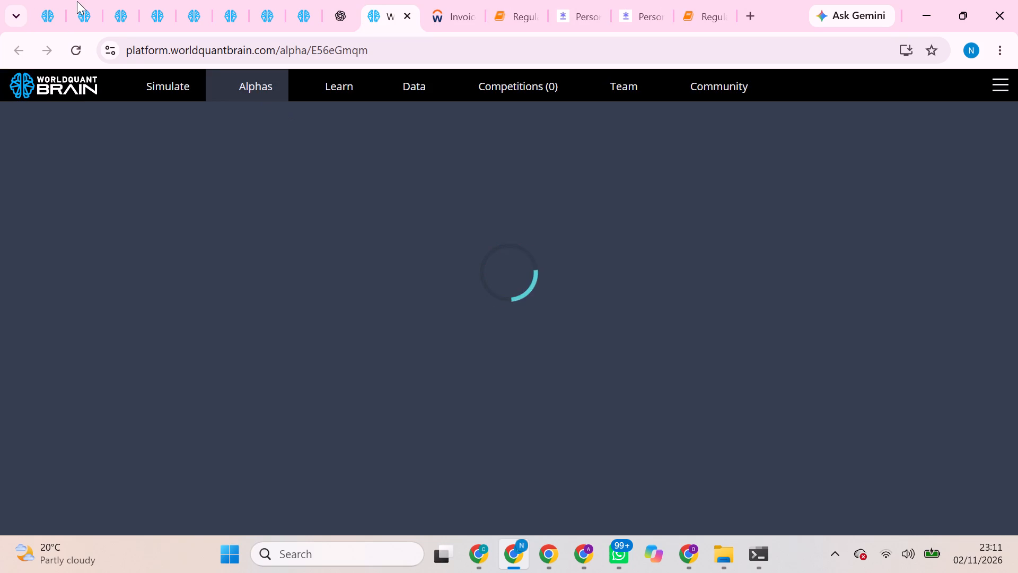
{"action": "left_click", "coordinate": [46, 4]}
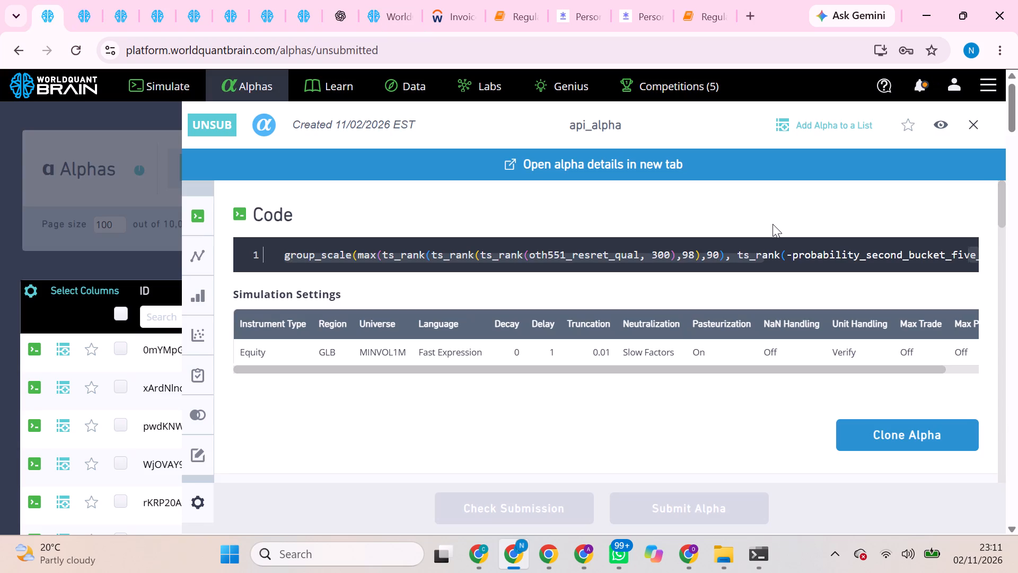
{"action": "left_click", "coordinate": [971, 123]}
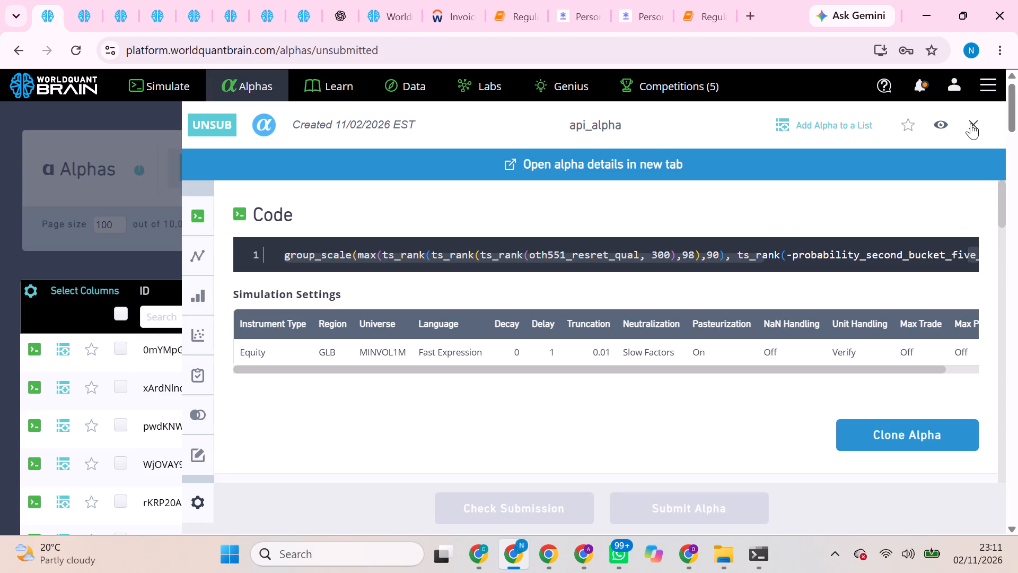
{"action": "left_click", "coordinate": [976, 123]}
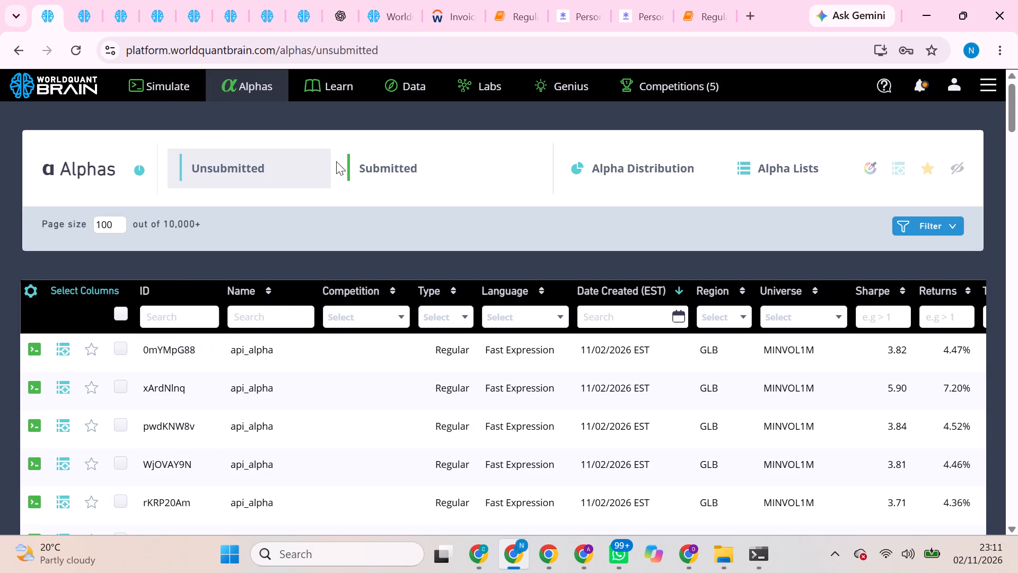
{"action": "double_click", "coordinate": [294, 163]}
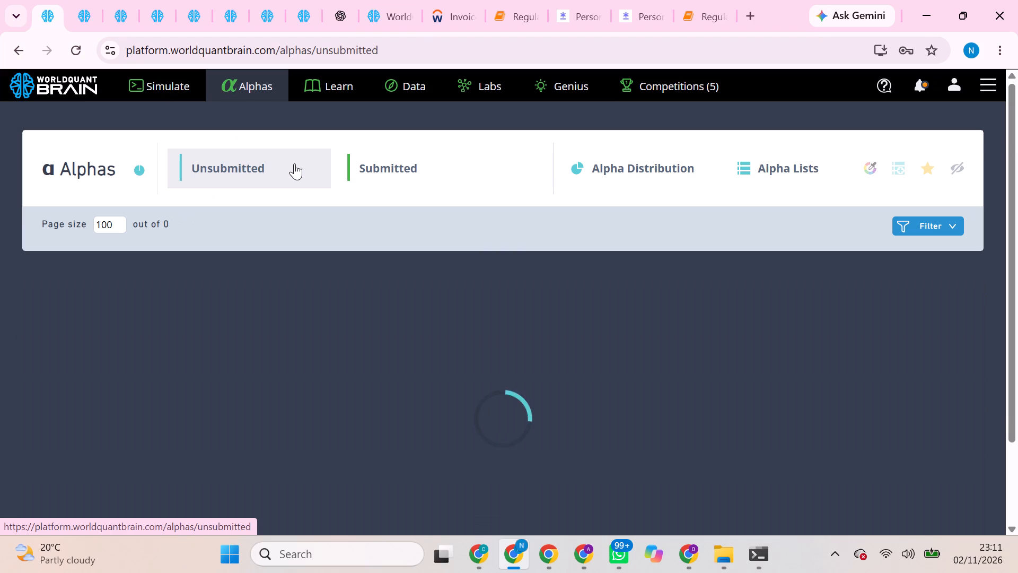
Look through the reloaded unsubmitted alphas list for colour-highlighted candidates.
{"action": "scroll", "coordinate": [378, 368], "scroll_direction": "down", "scroll_amount": 2}
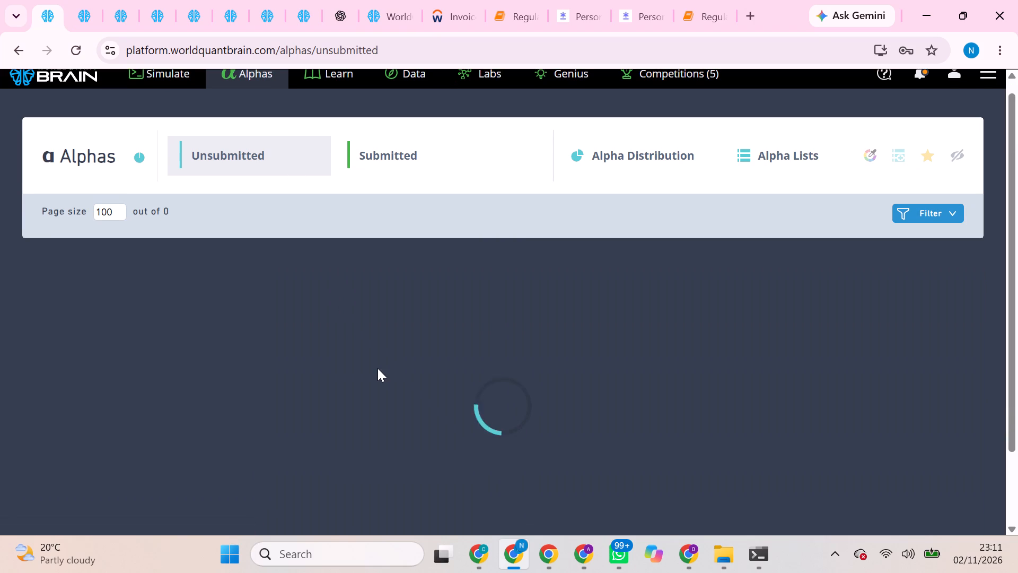
{"action": "scroll", "coordinate": [378, 368], "scroll_direction": "down", "scroll_amount": 2}
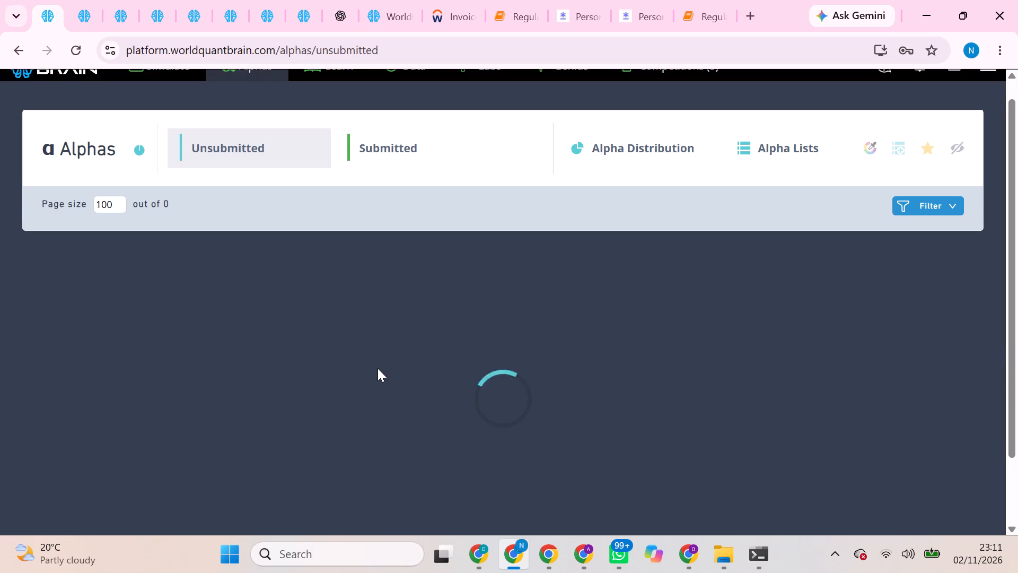
{"action": "scroll", "coordinate": [378, 368], "scroll_direction": "down", "scroll_amount": 1}
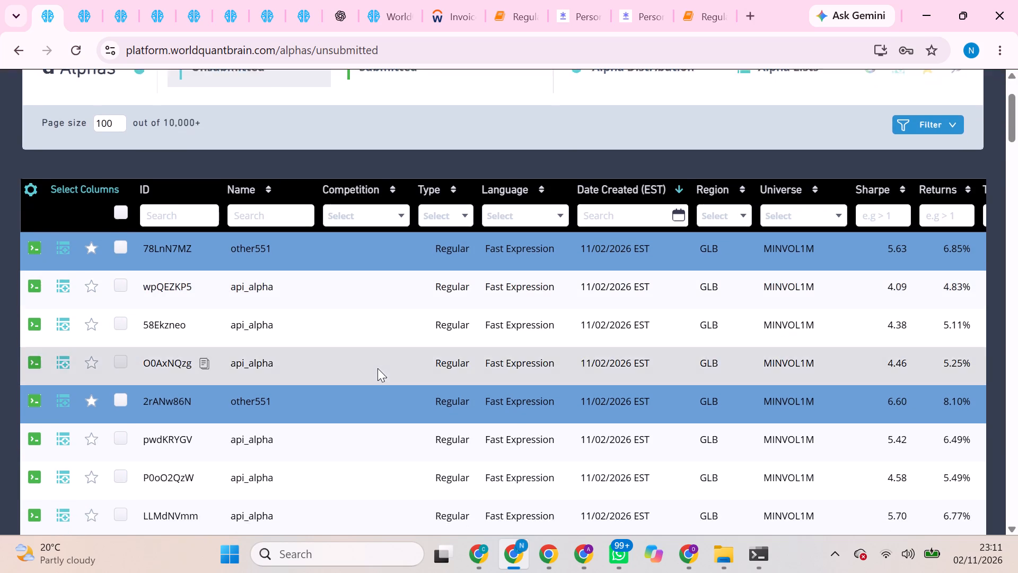
{"action": "scroll", "coordinate": [378, 368], "scroll_direction": "down", "scroll_amount": 5}
{"action": "scroll", "coordinate": [378, 368], "scroll_direction": "up", "scroll_amount": 4}
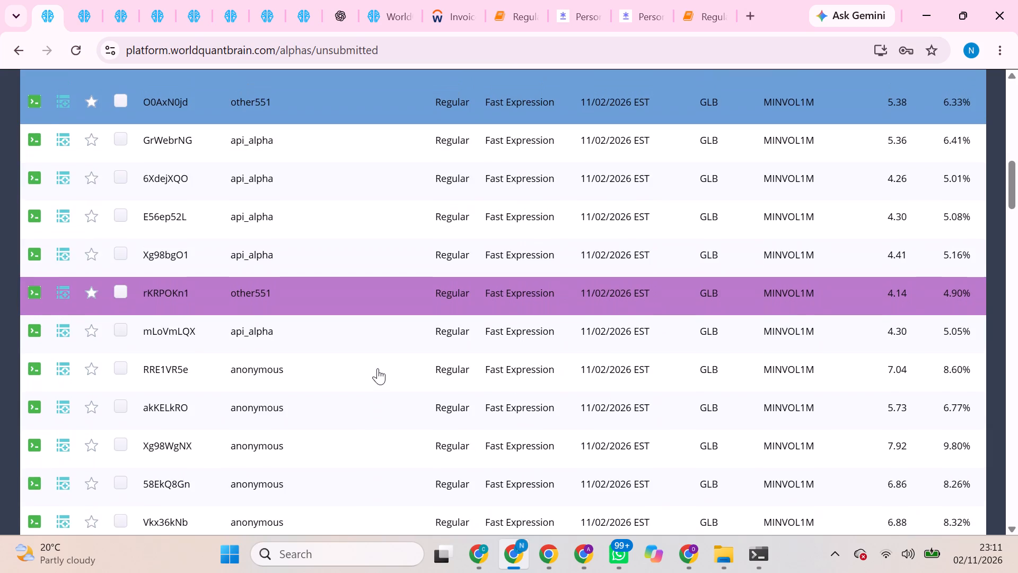
{"action": "scroll", "coordinate": [378, 368], "scroll_direction": "up", "scroll_amount": 2}
Open the blue-highlighted alpha 78LnN7MZ and run its Prod, Power Pool and Self Correlation checks.
{"action": "left_click", "coordinate": [407, 307]}
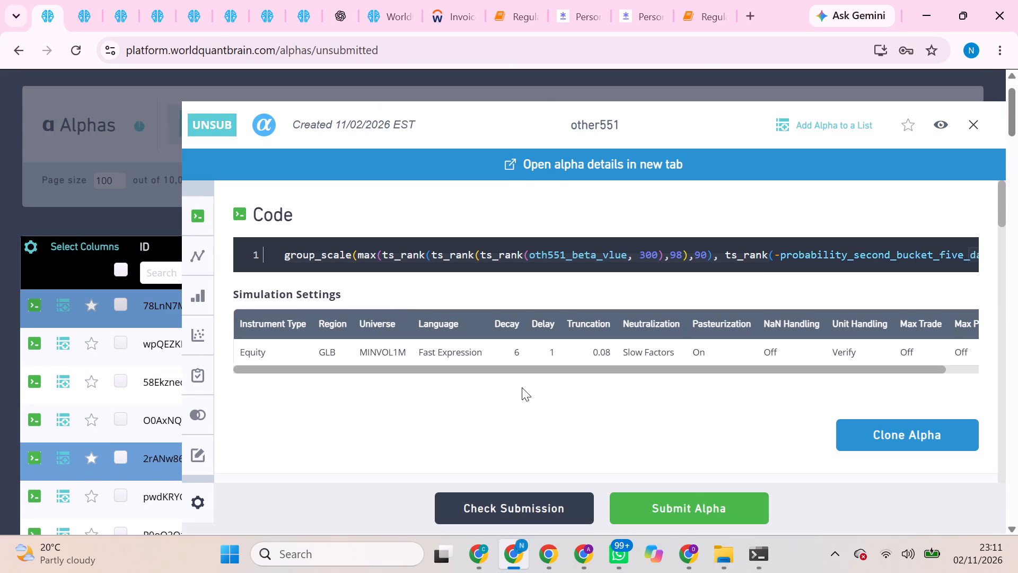
{"action": "scroll", "coordinate": [522, 387], "scroll_direction": "down", "scroll_amount": 3}
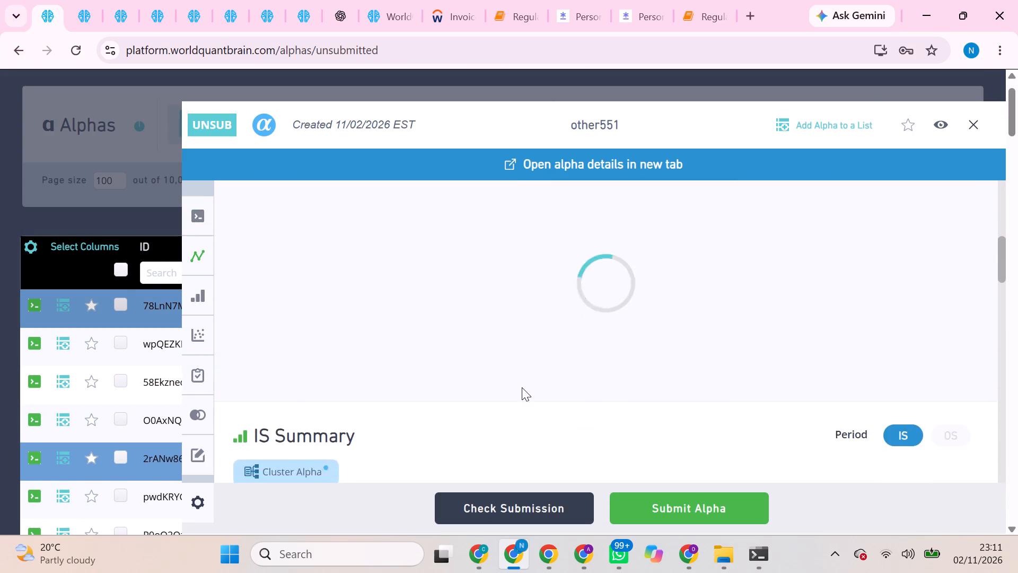
{"action": "scroll", "coordinate": [522, 387], "scroll_direction": "down", "scroll_amount": 3}
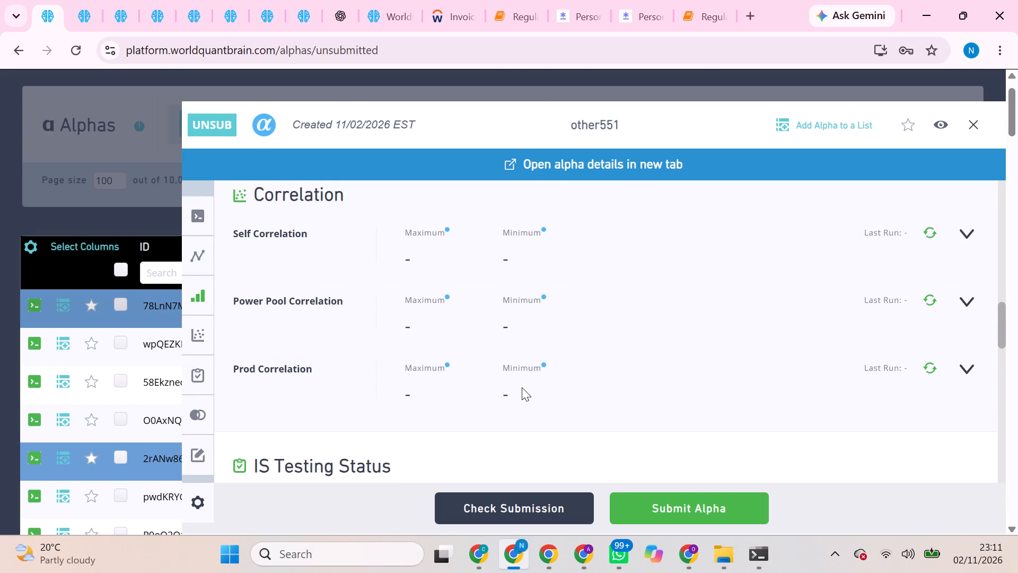
{"action": "scroll", "coordinate": [522, 387], "scroll_direction": "down", "scroll_amount": 2}
{"action": "scroll", "coordinate": [522, 387], "scroll_direction": "up", "scroll_amount": 2}
{"action": "scroll", "coordinate": [522, 387], "scroll_direction": "down", "scroll_amount": 2}
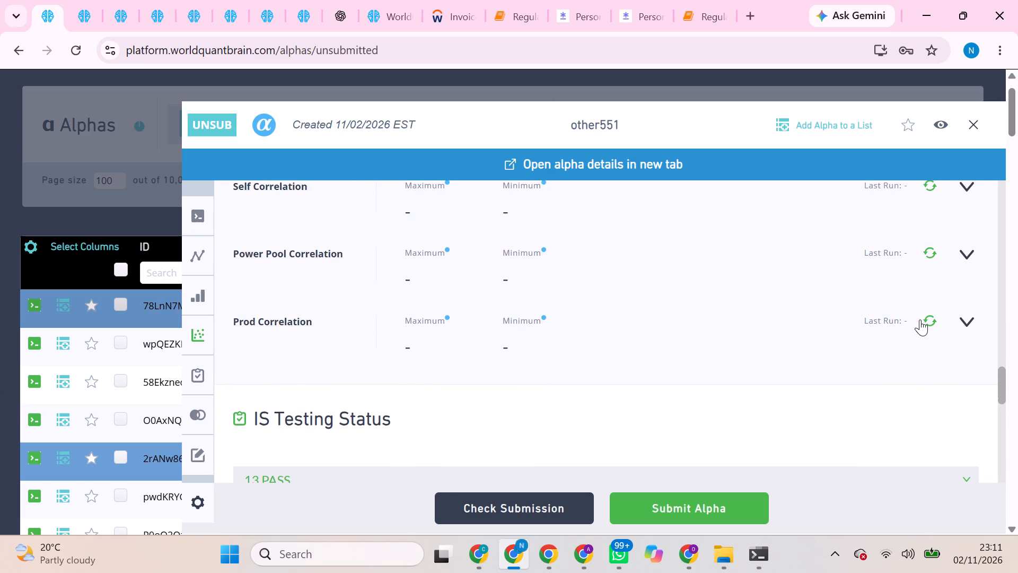
{"action": "left_click", "coordinate": [931, 321]}
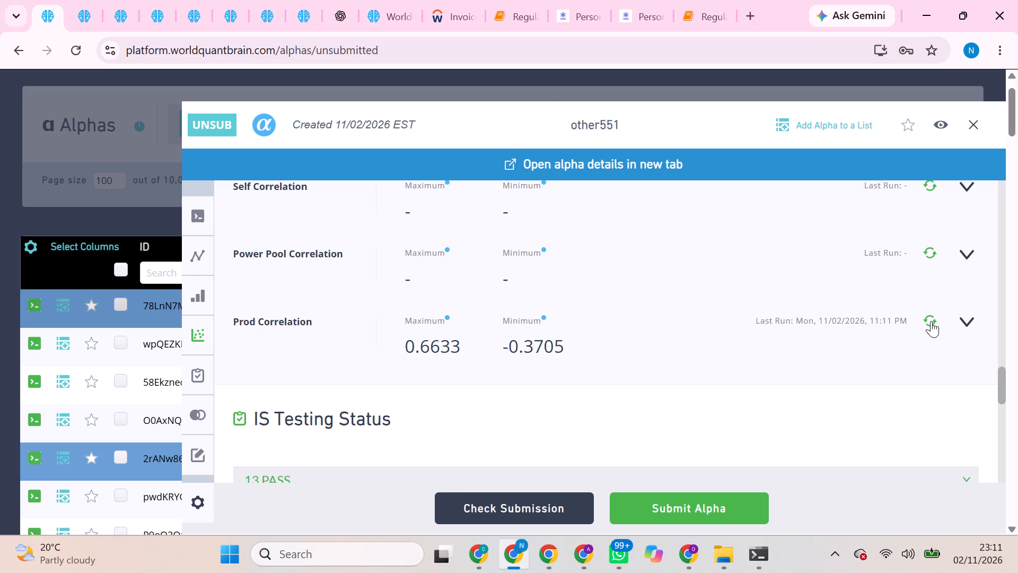
{"action": "scroll", "coordinate": [931, 321], "scroll_direction": "up", "scroll_amount": 1}
{"action": "left_click", "coordinate": [932, 287]}
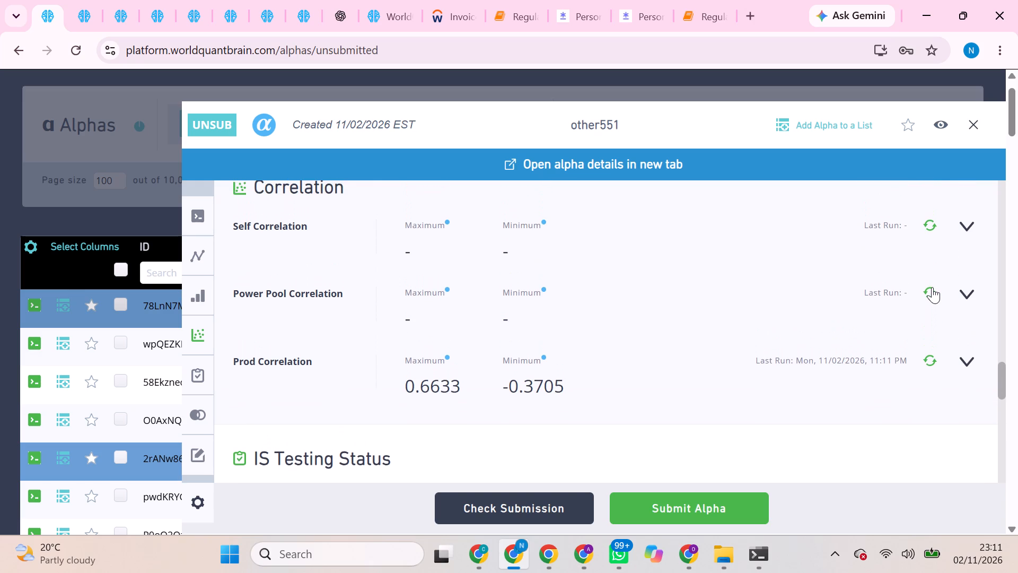
{"action": "left_click", "coordinate": [931, 225]}
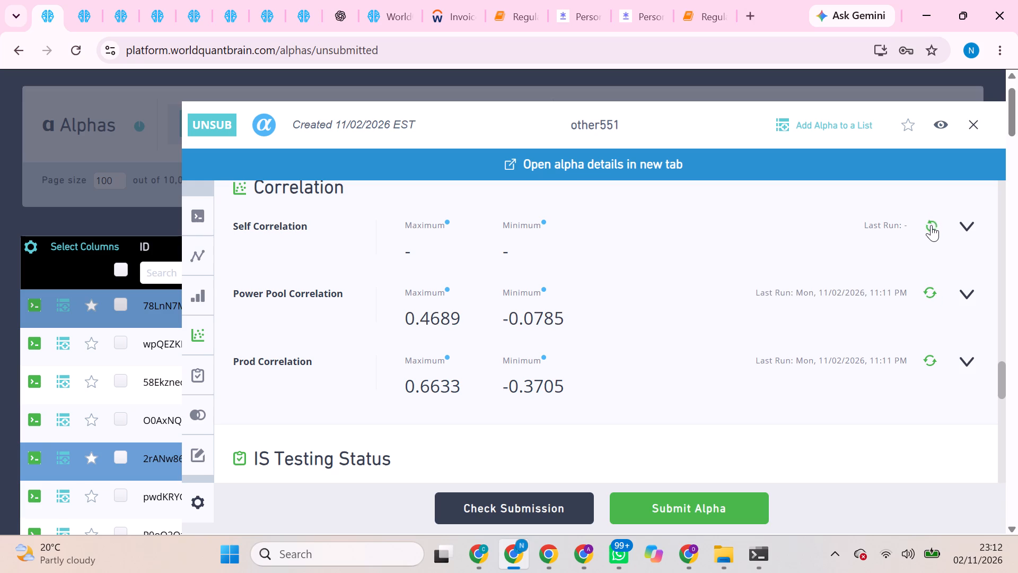
{"action": "left_click", "coordinate": [931, 225]}
Run and expand the Performance Comparison for alpha 78LnN7MZ.
{"action": "scroll", "coordinate": [896, 328], "scroll_direction": "down", "scroll_amount": 2}
{"action": "scroll", "coordinate": [896, 328], "scroll_direction": "up", "scroll_amount": 2}
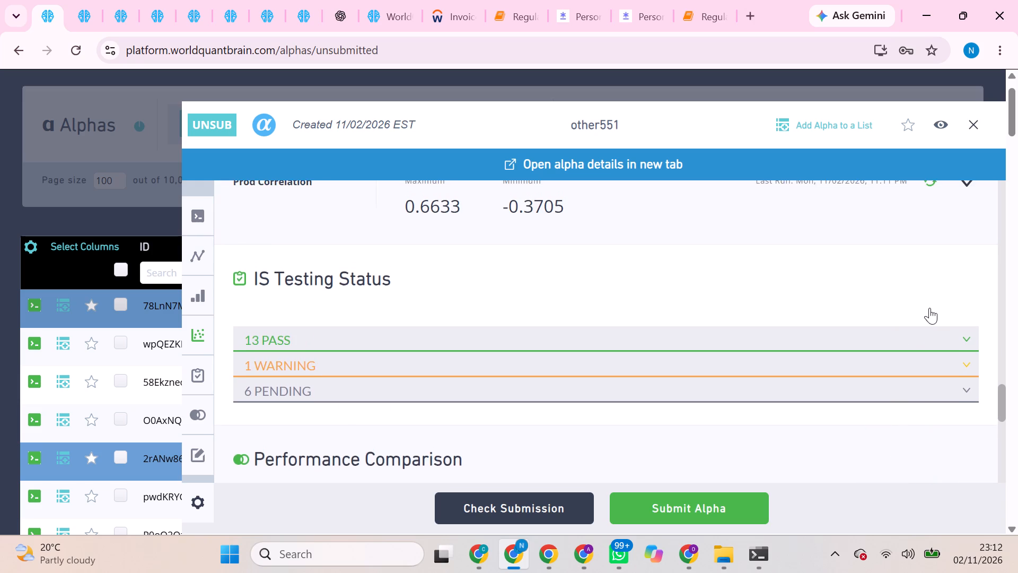
{"action": "scroll", "coordinate": [929, 308], "scroll_direction": "up", "scroll_amount": 1}
{"action": "scroll", "coordinate": [955, 297], "scroll_direction": "down", "scroll_amount": 2}
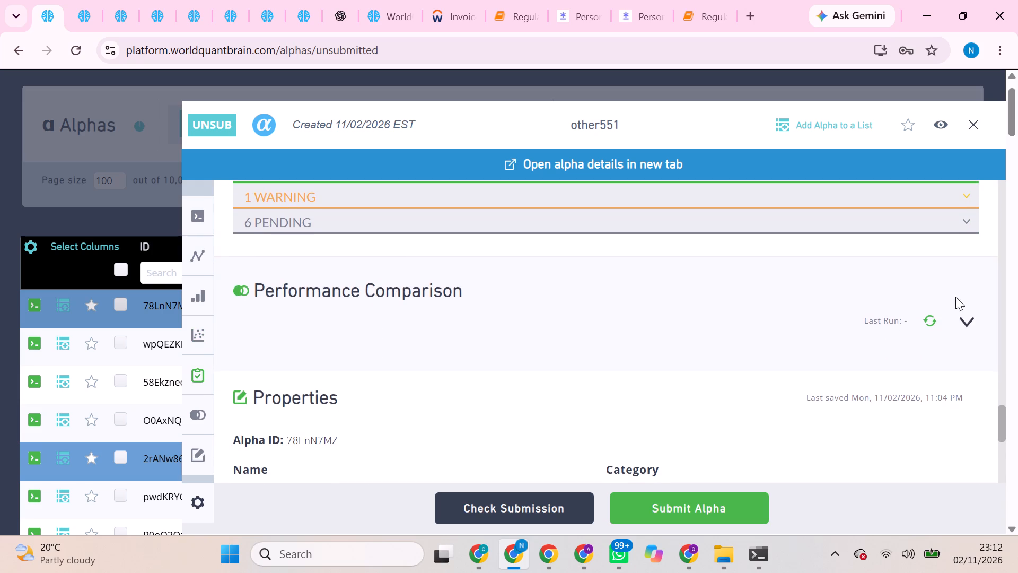
{"action": "left_click", "coordinate": [968, 321]}
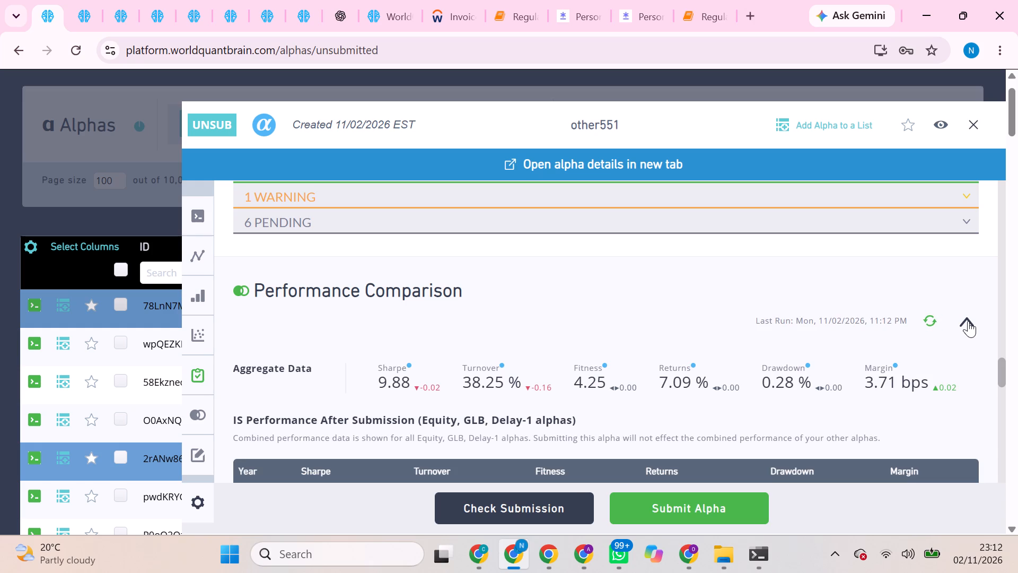
Examine the alpha's yearly performance after submission, along with its correlations, IS testing status and properties.
{"action": "scroll", "coordinate": [574, 383], "scroll_direction": "down", "scroll_amount": 3}
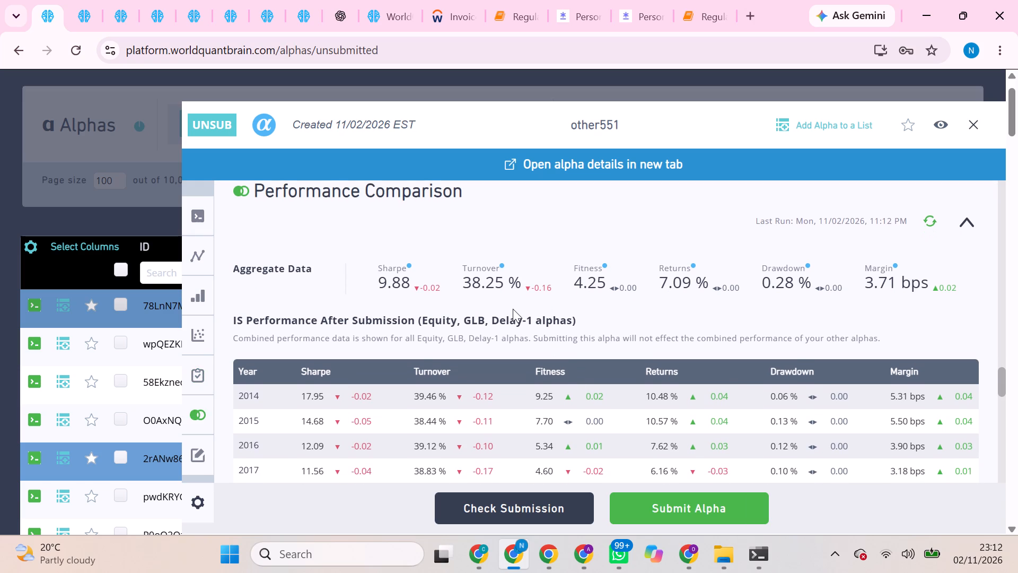
{"action": "scroll", "coordinate": [513, 424], "scroll_direction": "down", "scroll_amount": 1}
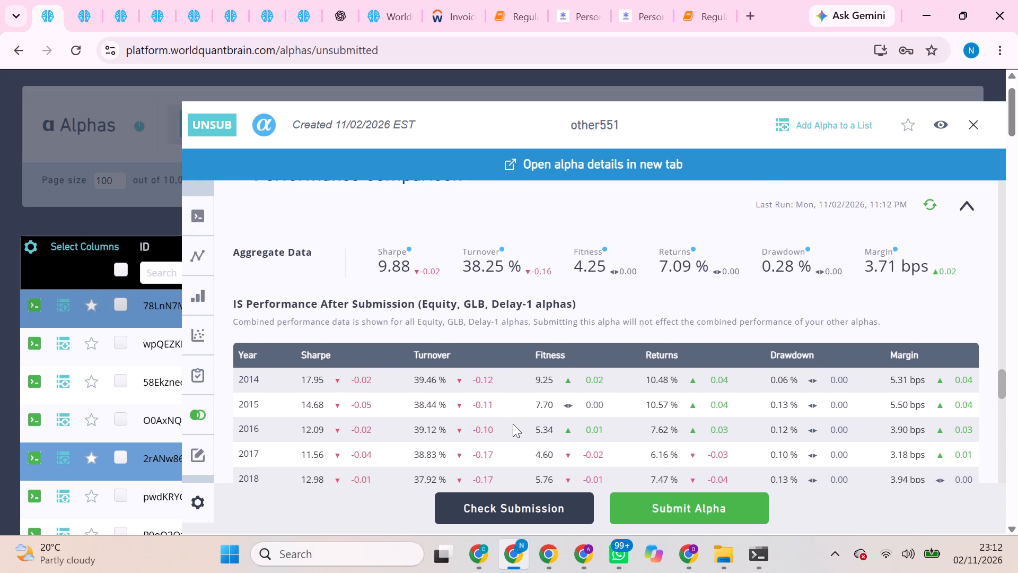
{"action": "scroll", "coordinate": [513, 424], "scroll_direction": "down", "scroll_amount": 1}
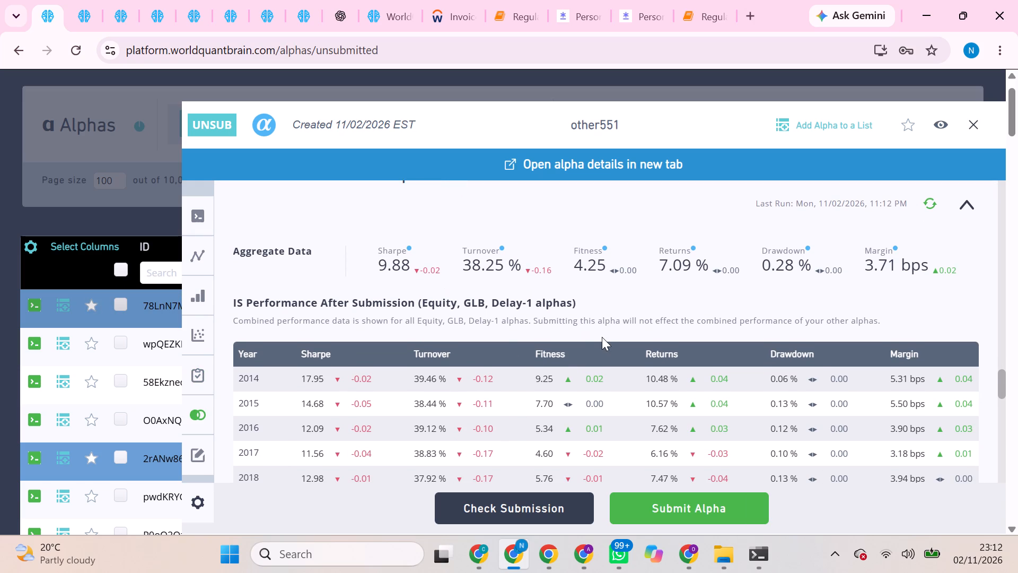
{"action": "scroll", "coordinate": [600, 338], "scroll_direction": "down", "scroll_amount": 2}
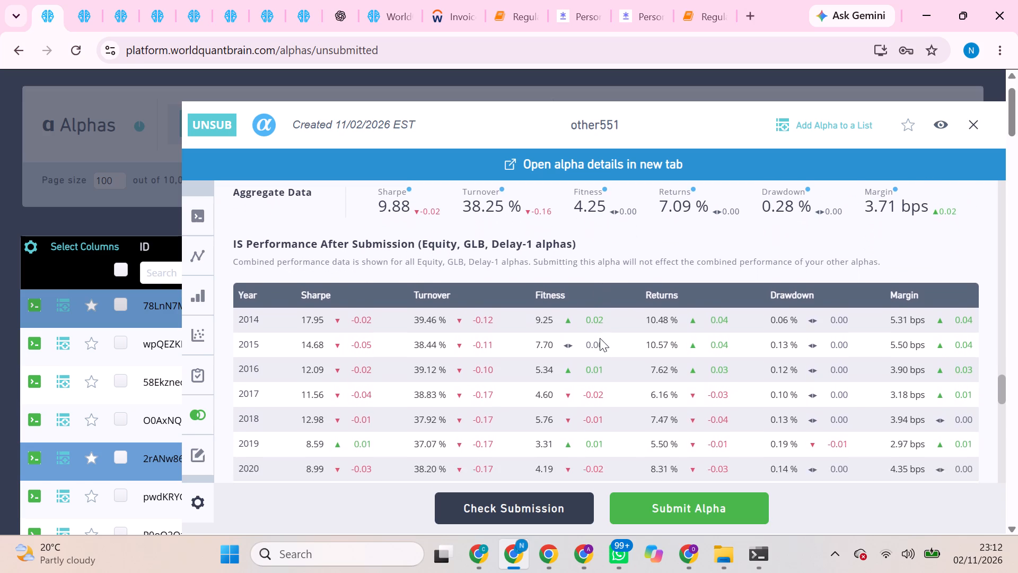
{"action": "scroll", "coordinate": [600, 338], "scroll_direction": "down", "scroll_amount": 1}
{"action": "scroll", "coordinate": [600, 338], "scroll_direction": "up", "scroll_amount": 4}
{"action": "scroll", "coordinate": [600, 338], "scroll_direction": "down", "scroll_amount": 1}
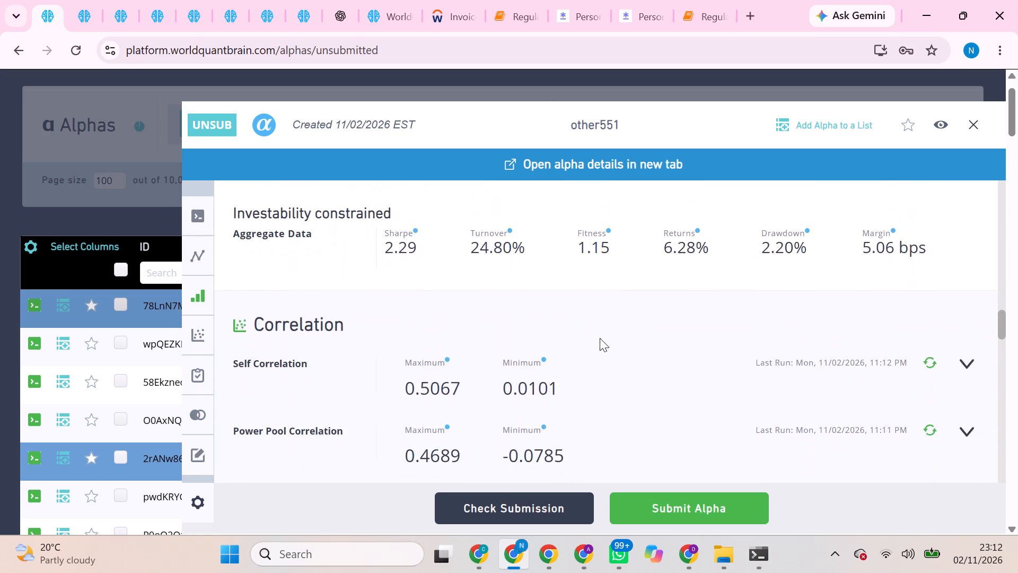
{"action": "scroll", "coordinate": [600, 338], "scroll_direction": "down", "scroll_amount": 3}
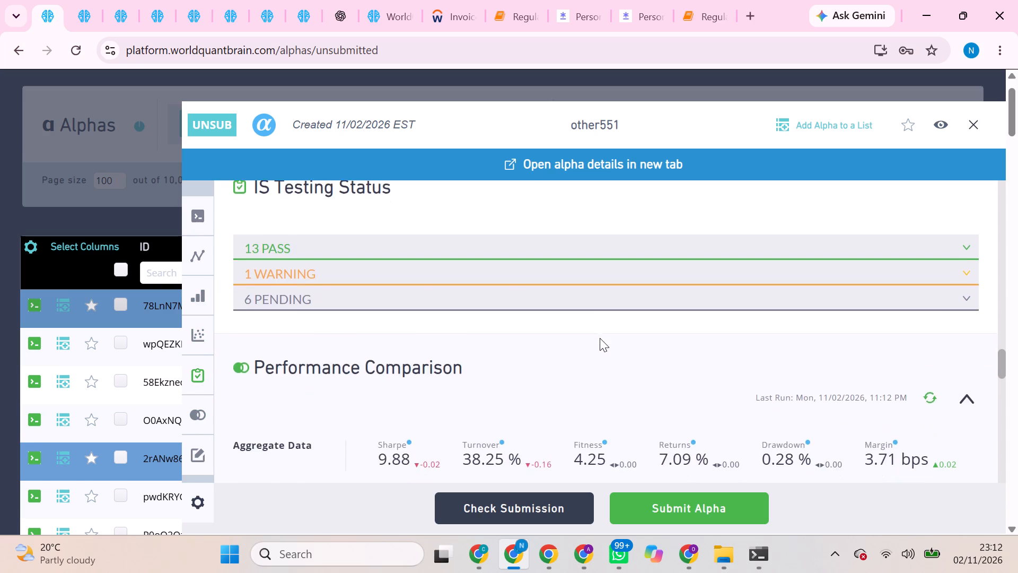
{"action": "scroll", "coordinate": [600, 338], "scroll_direction": "down", "scroll_amount": 3}
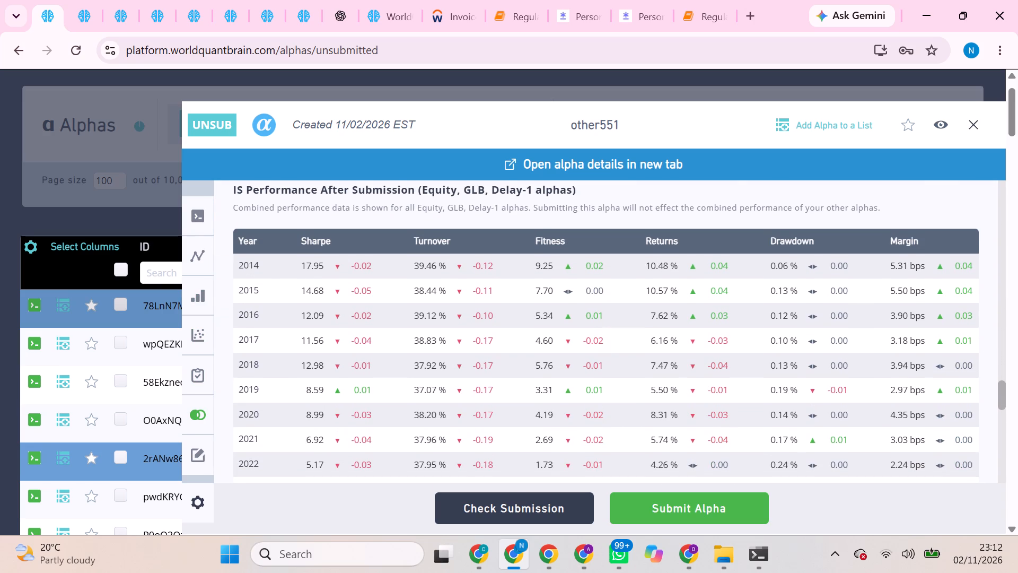
{"action": "scroll", "coordinate": [486, 336], "scroll_direction": "right", "scroll_amount": 1}
{"action": "scroll", "coordinate": [486, 336], "scroll_direction": "up", "scroll_amount": 2}
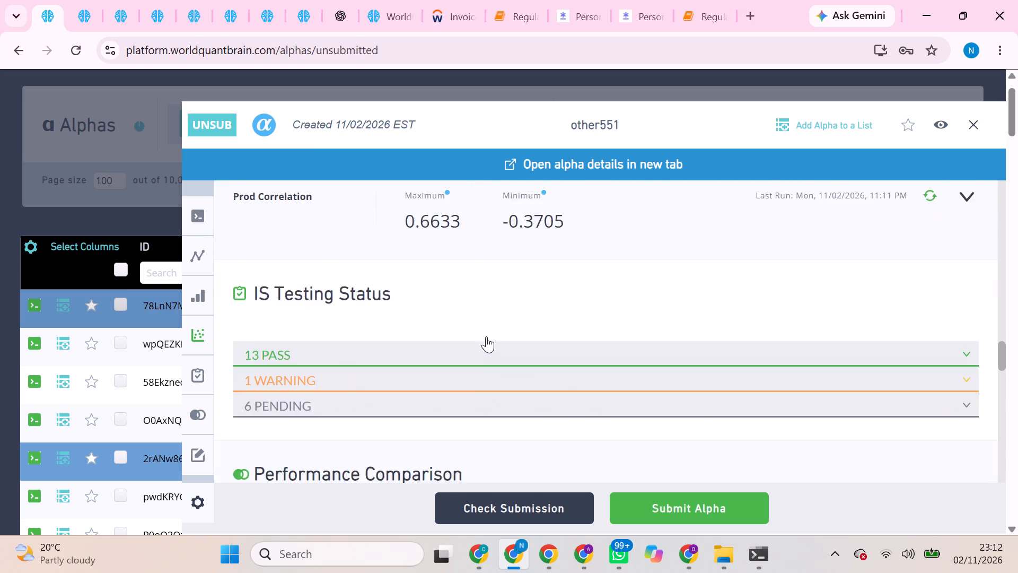
{"action": "scroll", "coordinate": [565, 359], "scroll_direction": "down", "scroll_amount": 4}
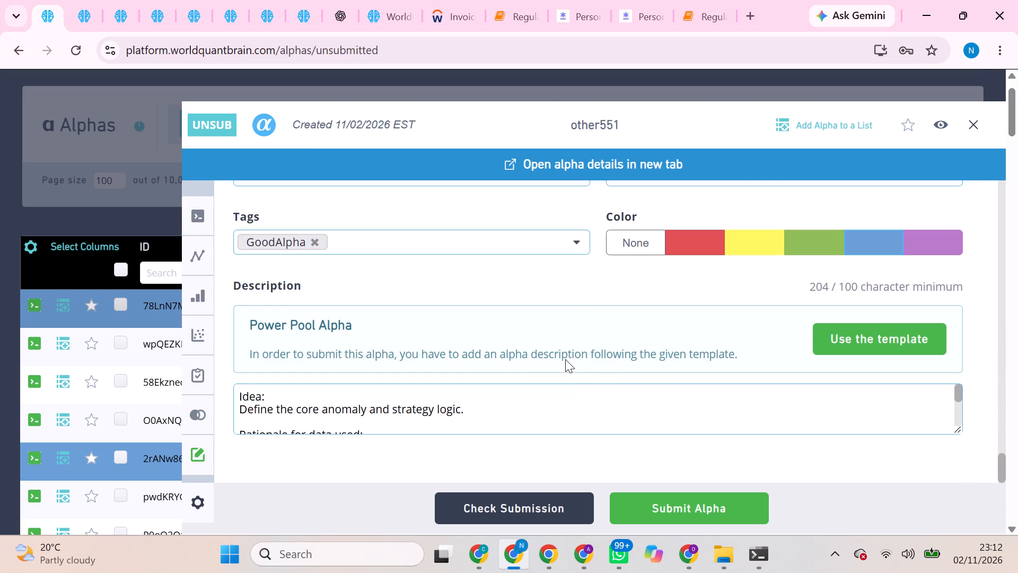
{"action": "scroll", "coordinate": [729, 305], "scroll_direction": "up", "scroll_amount": 6}
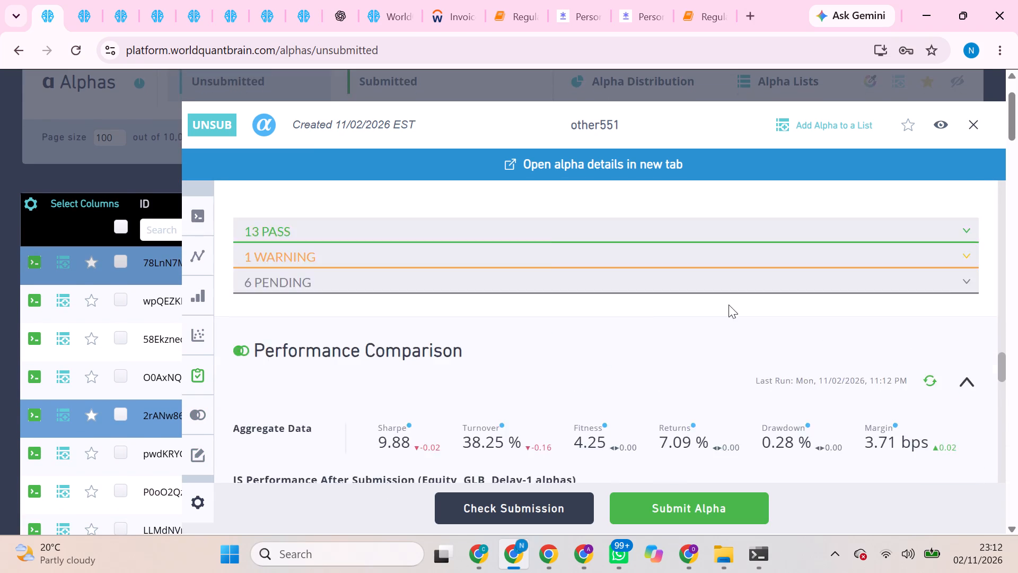
Re-examine alpha 78LnN7MZ's code, PnL chart, IS summary, correlations and yearly performance after submission.
{"action": "scroll", "coordinate": [729, 305], "scroll_direction": "up", "scroll_amount": 1}
{"action": "scroll", "coordinate": [751, 405], "scroll_direction": "down", "scroll_amount": 2}
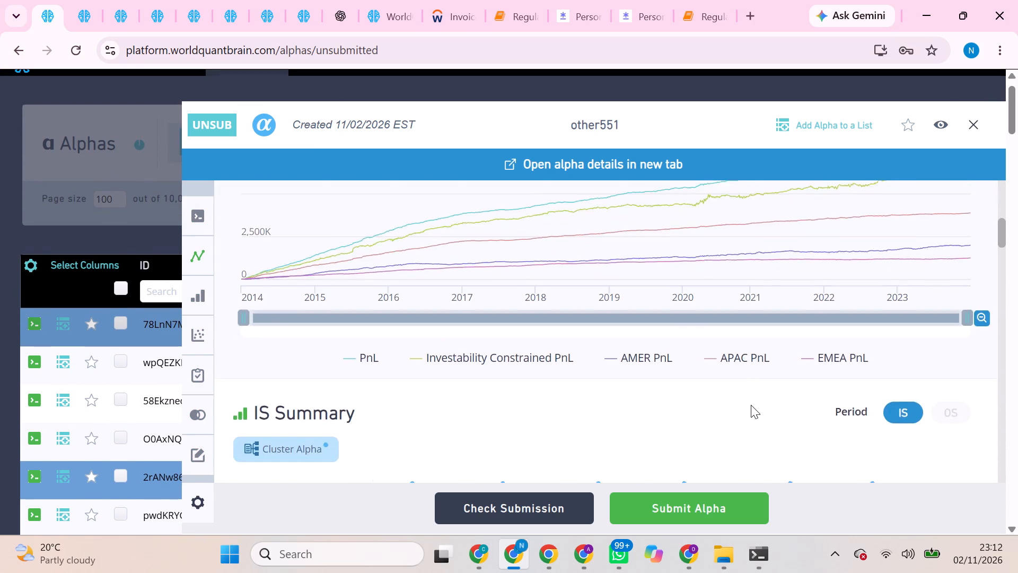
{"action": "scroll", "coordinate": [751, 405], "scroll_direction": "down", "scroll_amount": 2}
{"action": "scroll", "coordinate": [751, 405], "scroll_direction": "up", "scroll_amount": 2}
{"action": "scroll", "coordinate": [751, 405], "scroll_direction": "down", "scroll_amount": 1}
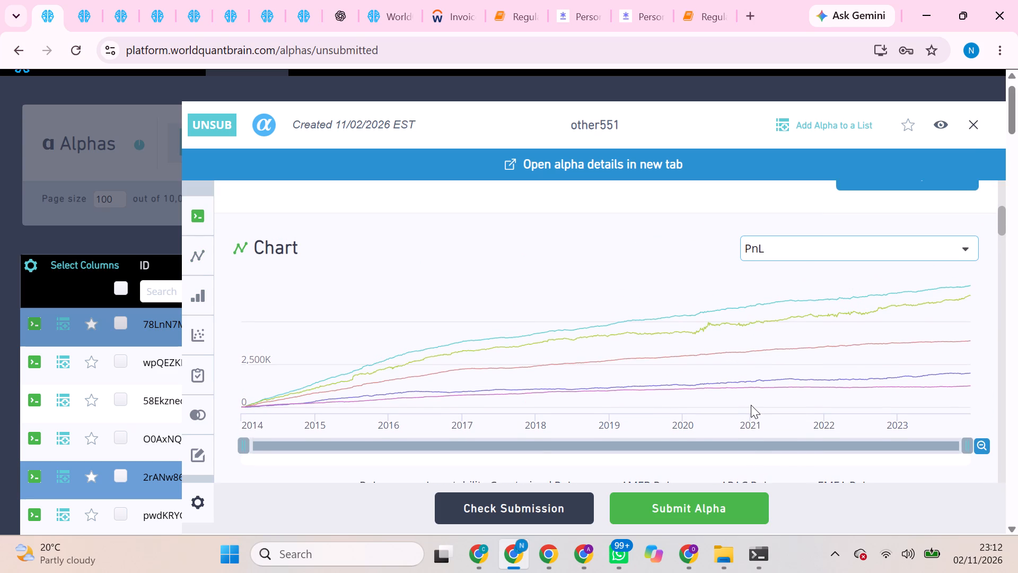
{"action": "scroll", "coordinate": [751, 405], "scroll_direction": "down", "scroll_amount": 2}
{"action": "scroll", "coordinate": [874, 421], "scroll_direction": "down", "scroll_amount": 1}
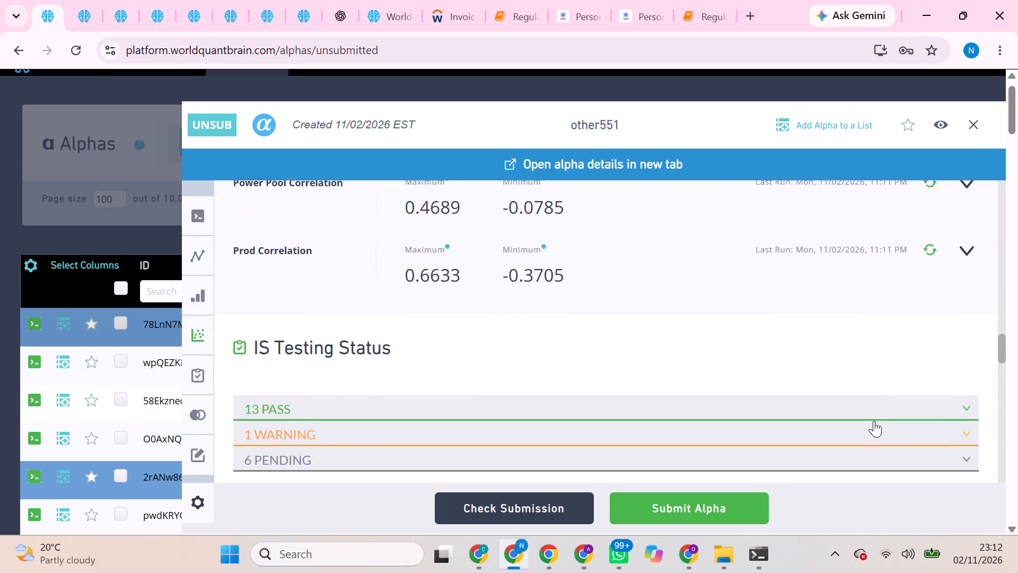
{"action": "scroll", "coordinate": [874, 421], "scroll_direction": "down", "scroll_amount": 2}
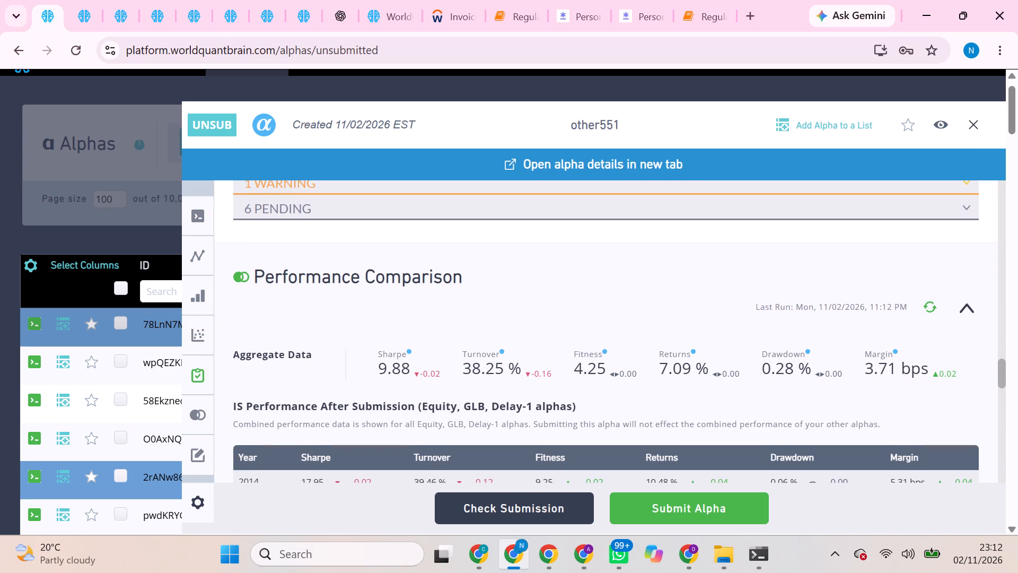
{"action": "scroll", "coordinate": [874, 421], "scroll_direction": "up", "scroll_amount": 4}
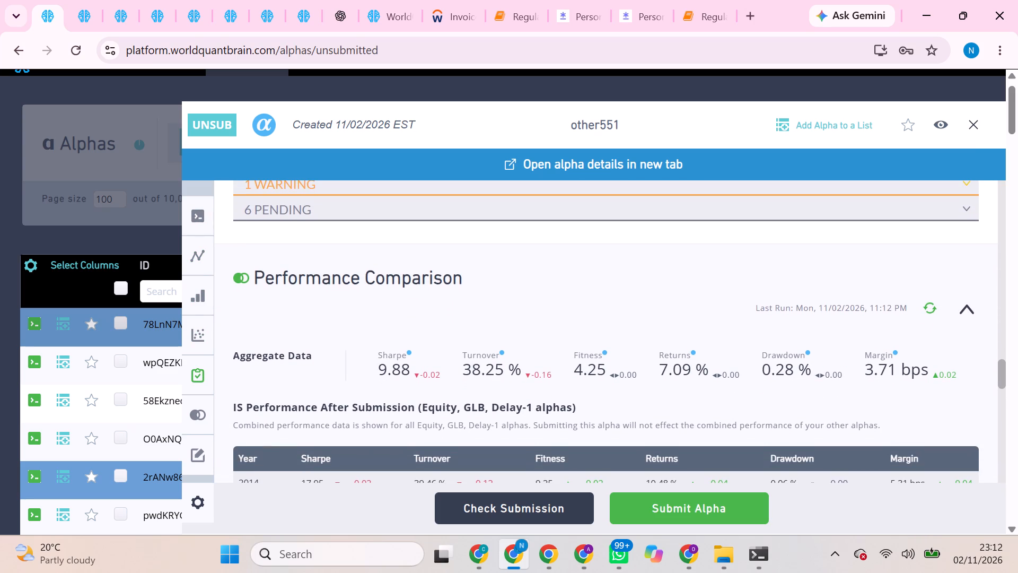
{"action": "scroll", "coordinate": [874, 421], "scroll_direction": "up", "scroll_amount": 4}
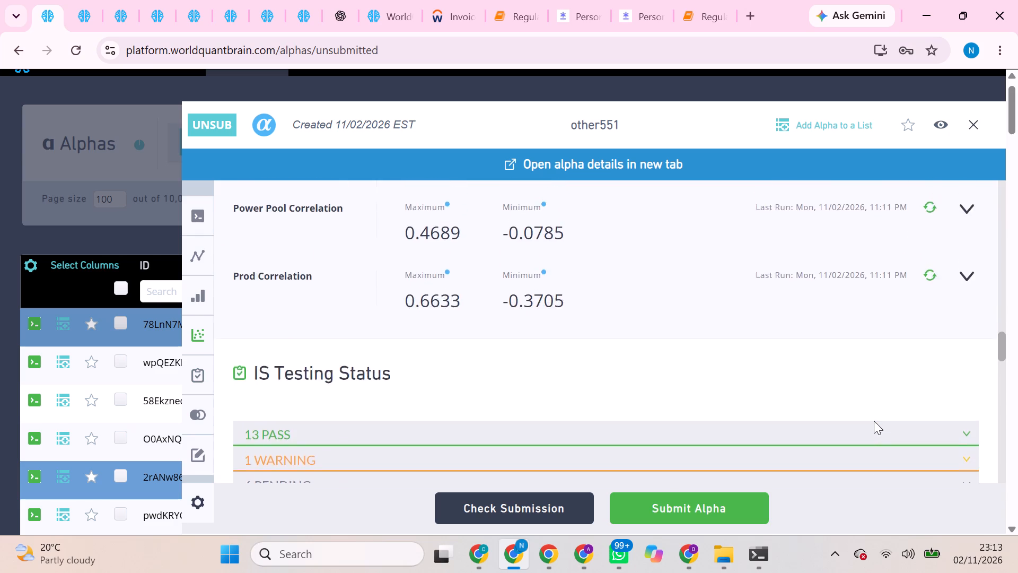
{"action": "scroll", "coordinate": [874, 421], "scroll_direction": "up", "scroll_amount": 4}
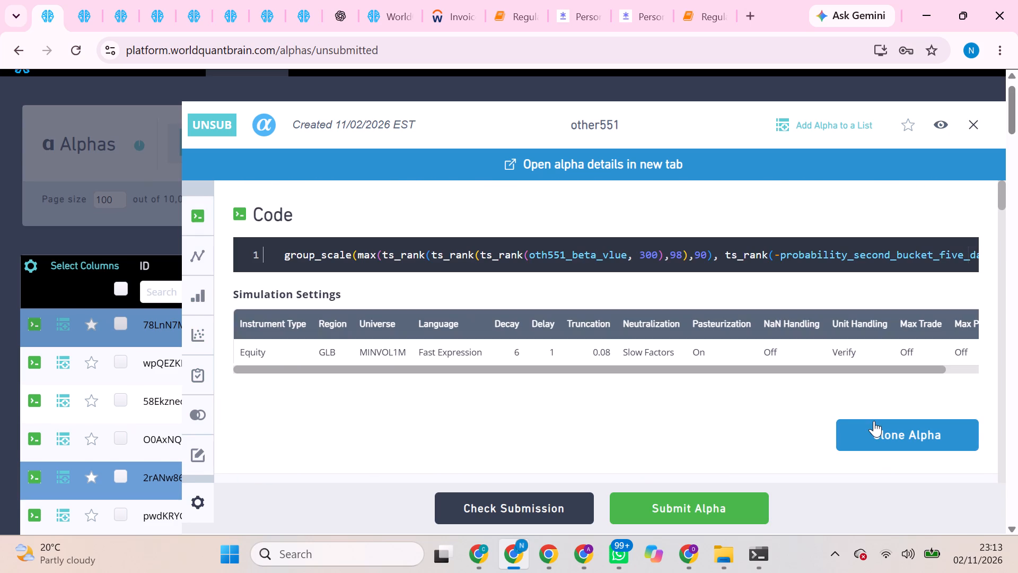
{"action": "scroll", "coordinate": [726, 453], "scroll_direction": "down", "scroll_amount": 4}
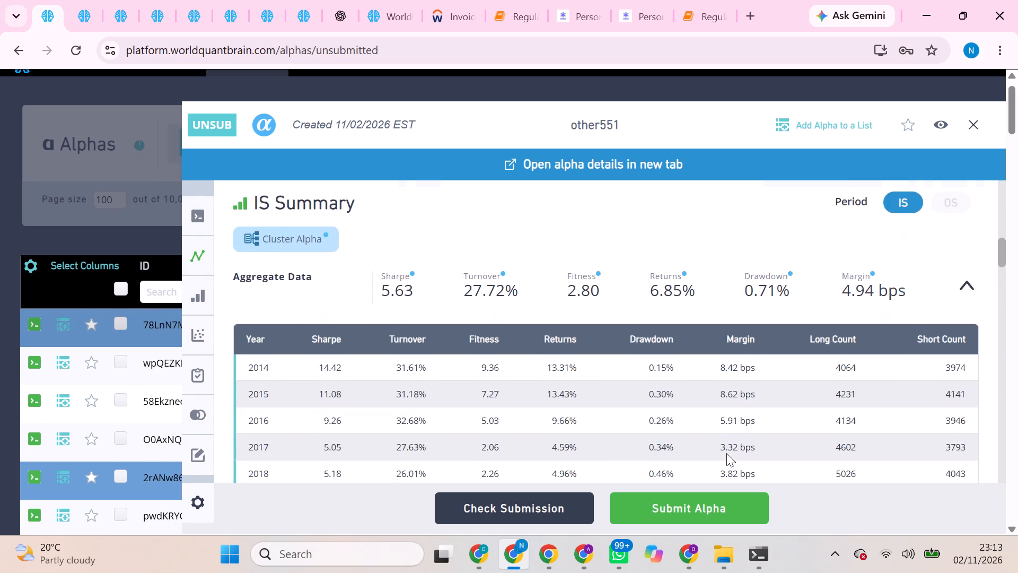
{"action": "scroll", "coordinate": [726, 453], "scroll_direction": "down", "scroll_amount": 4}
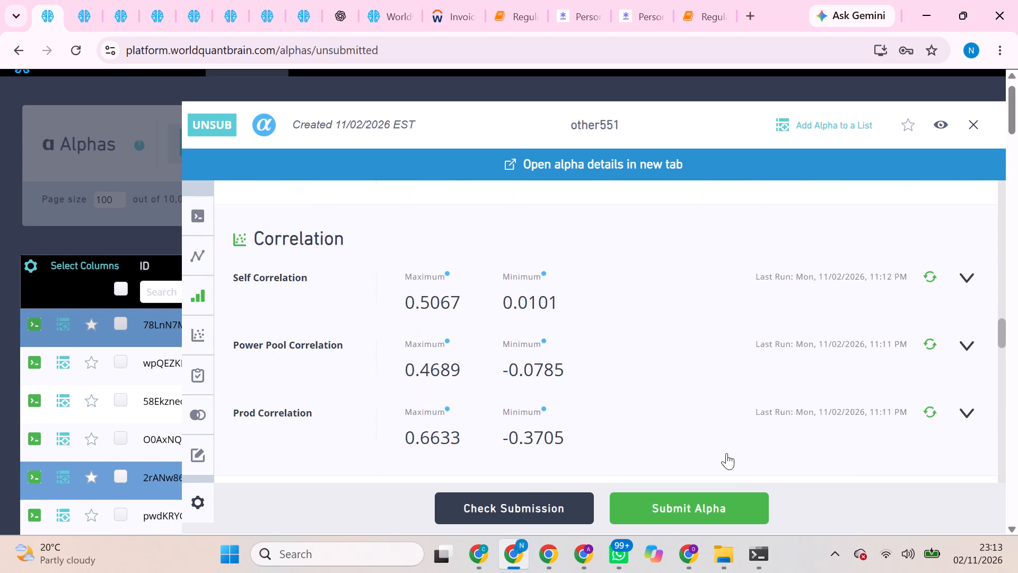
{"action": "scroll", "coordinate": [726, 453], "scroll_direction": "down", "scroll_amount": 1}
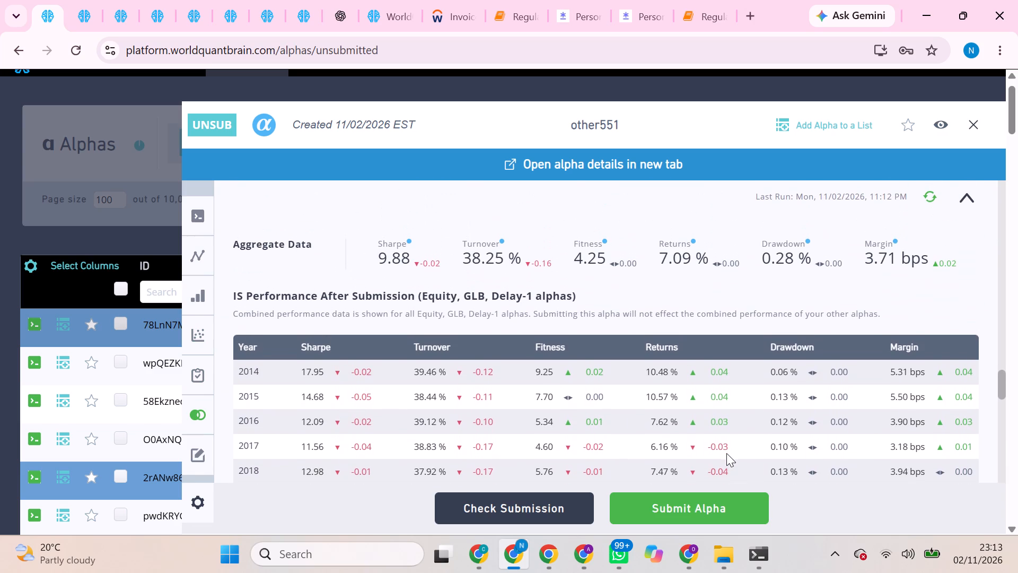
{"action": "scroll", "coordinate": [865, 436], "scroll_direction": "down", "scroll_amount": 2}
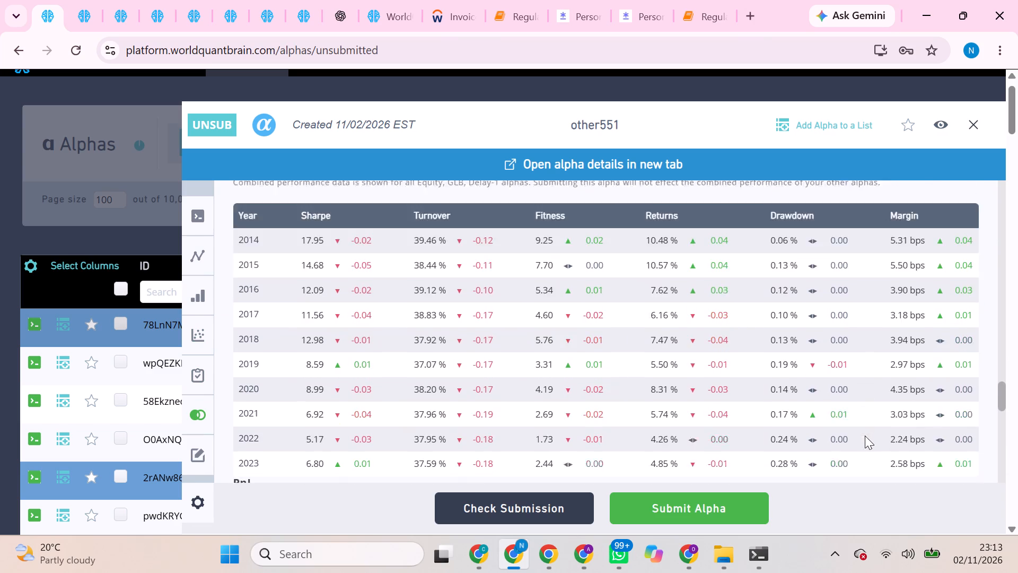
Set the colour label of alpha 78LnN7MZ to green in its properties.
{"action": "scroll", "coordinate": [865, 436], "scroll_direction": "down", "scroll_amount": 3}
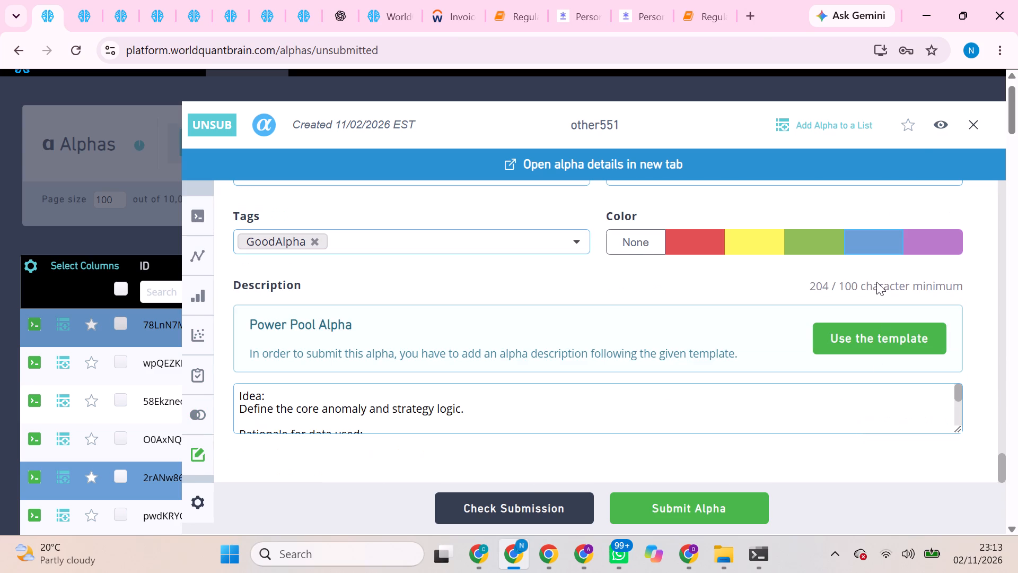
{"action": "left_click", "coordinate": [831, 237]}
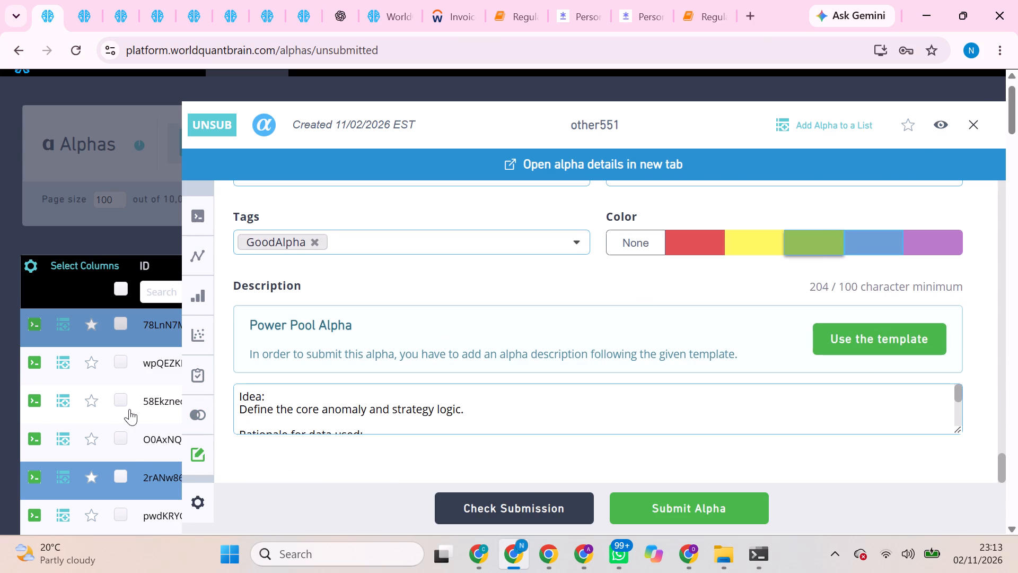
Rerun the Prod, Power Pool and Self Correlation checks for the green-labelled alpha 78LnN7MZ.
{"action": "scroll", "coordinate": [137, 448], "scroll_direction": "down", "scroll_amount": 1}
{"action": "left_click", "coordinate": [166, 363]}
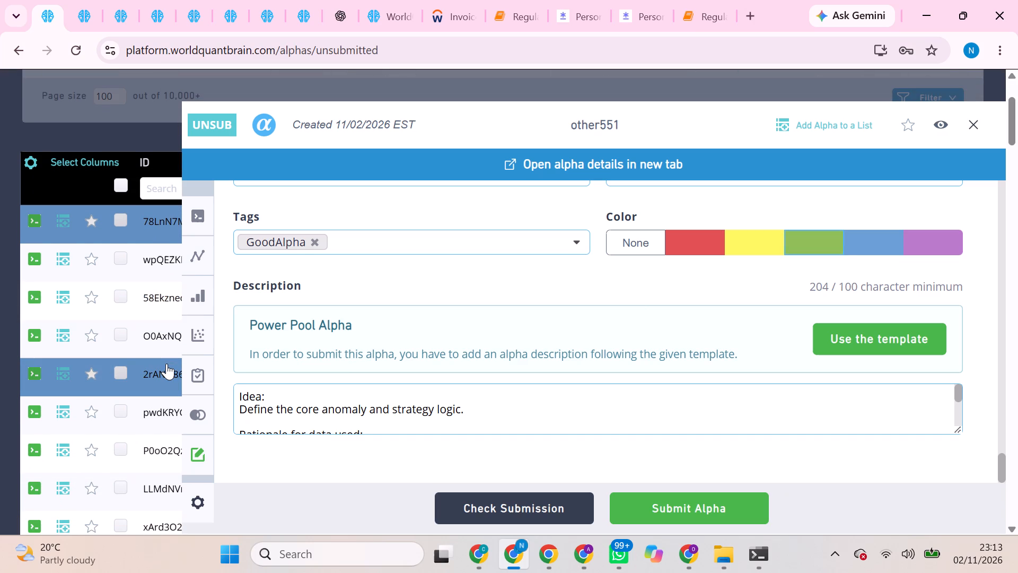
{"action": "scroll", "coordinate": [467, 316], "scroll_direction": "up", "scroll_amount": 2}
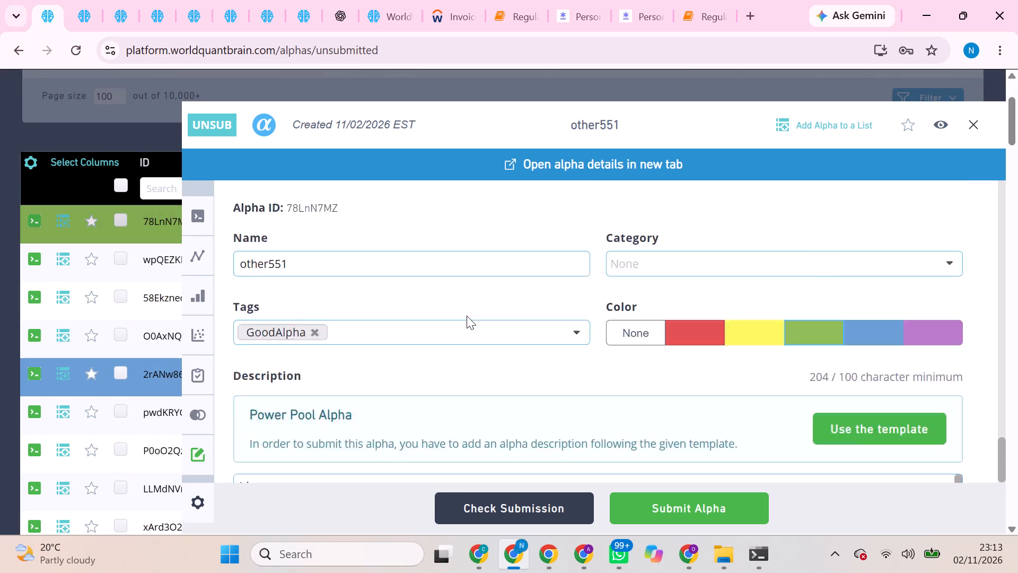
{"action": "scroll", "coordinate": [467, 316], "scroll_direction": "up", "scroll_amount": 3}
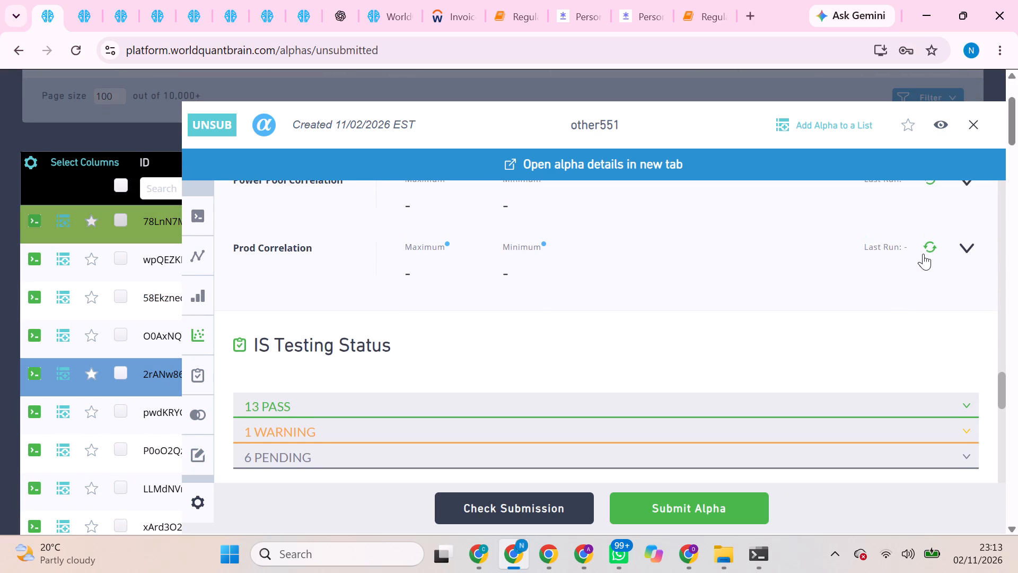
{"action": "left_click", "coordinate": [929, 251]}
{"action": "scroll", "coordinate": [929, 251], "scroll_direction": "up", "scroll_amount": 1}
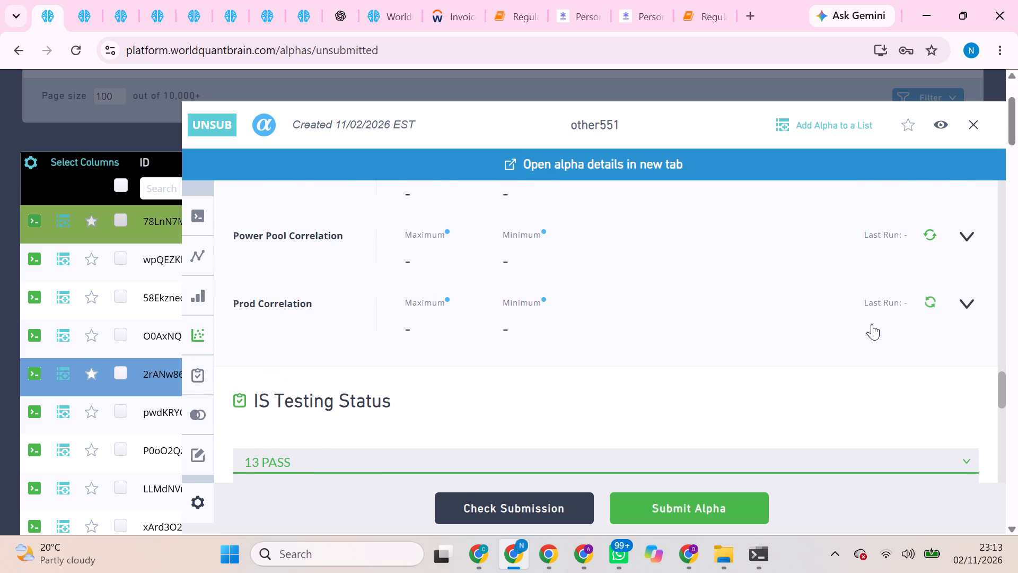
{"action": "scroll", "coordinate": [923, 258], "scroll_direction": "up", "scroll_amount": 1}
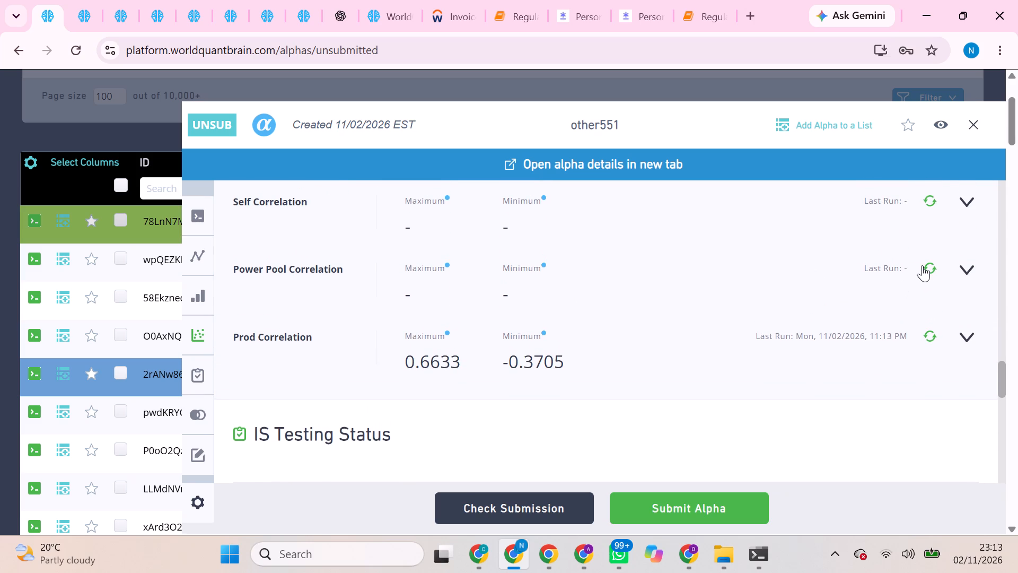
{"action": "left_click", "coordinate": [926, 266]}
{"action": "left_click", "coordinate": [928, 199]}
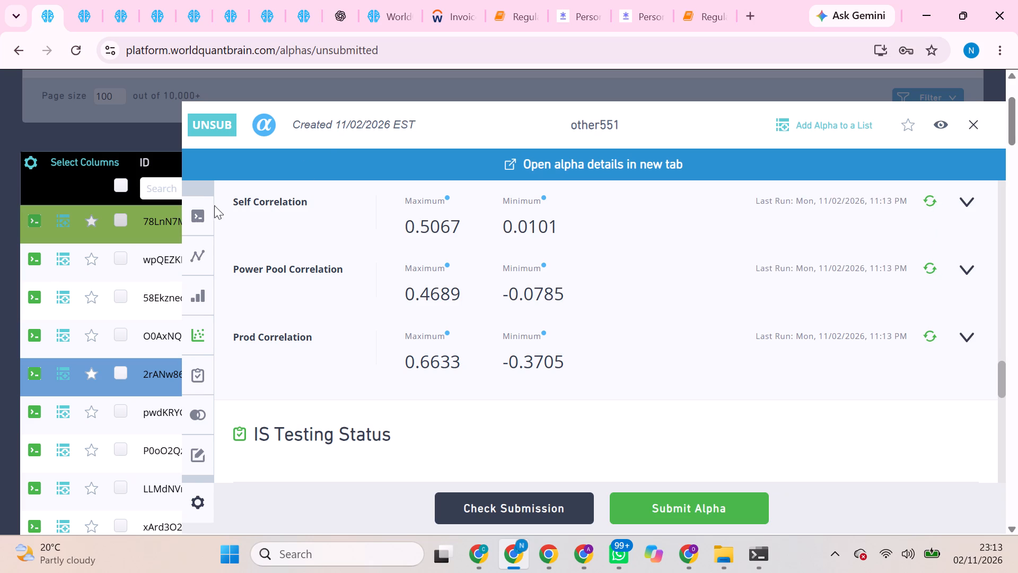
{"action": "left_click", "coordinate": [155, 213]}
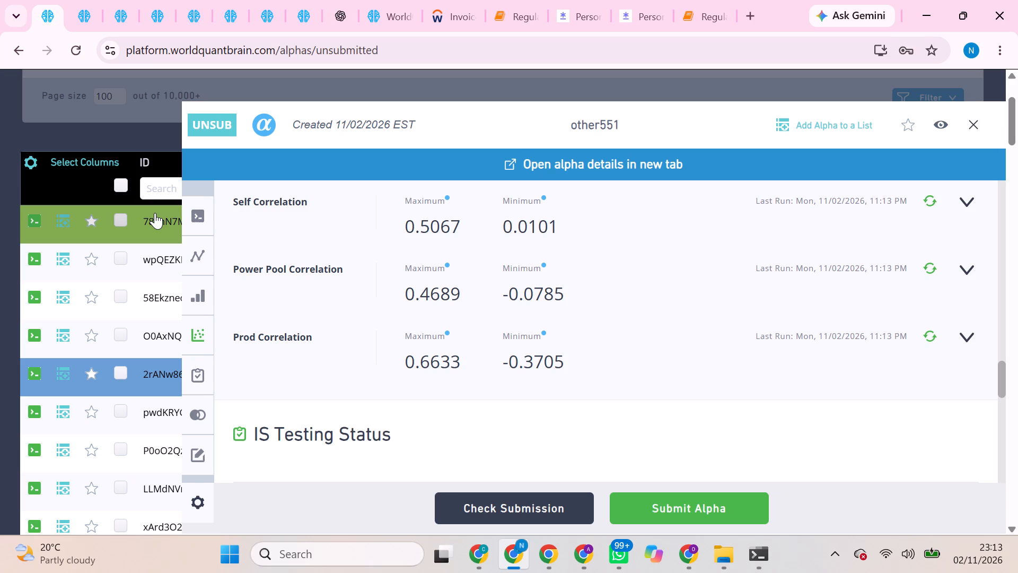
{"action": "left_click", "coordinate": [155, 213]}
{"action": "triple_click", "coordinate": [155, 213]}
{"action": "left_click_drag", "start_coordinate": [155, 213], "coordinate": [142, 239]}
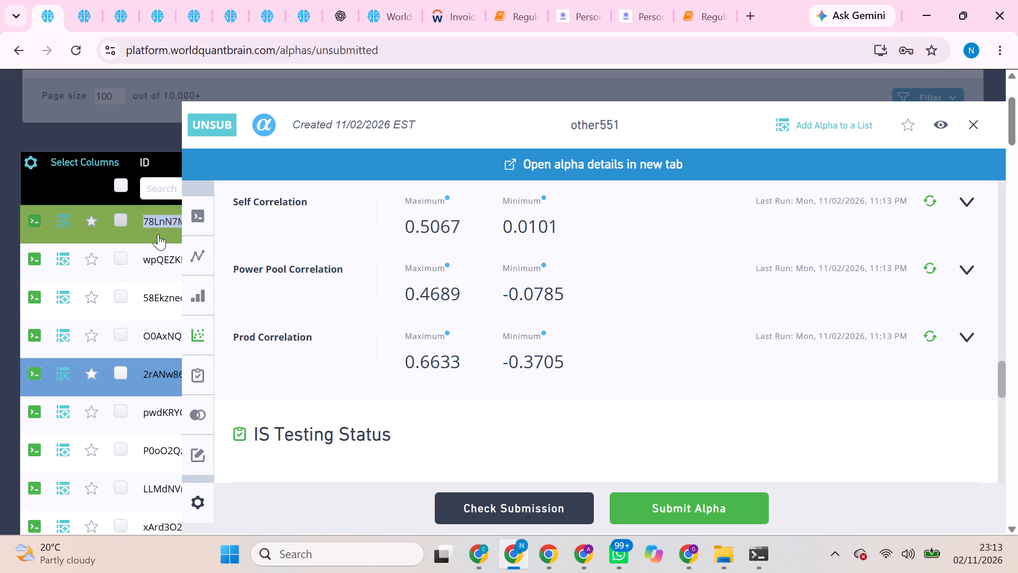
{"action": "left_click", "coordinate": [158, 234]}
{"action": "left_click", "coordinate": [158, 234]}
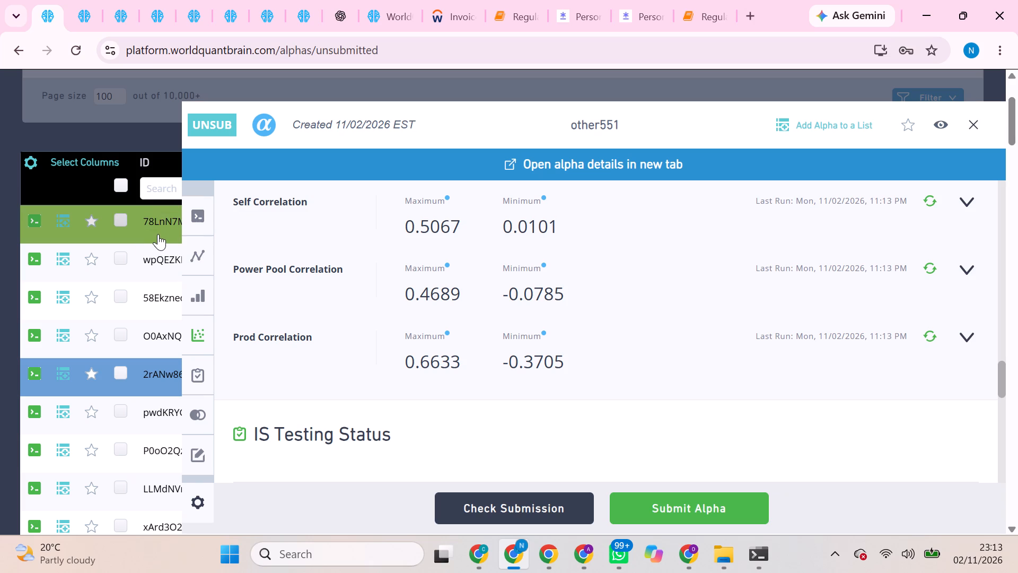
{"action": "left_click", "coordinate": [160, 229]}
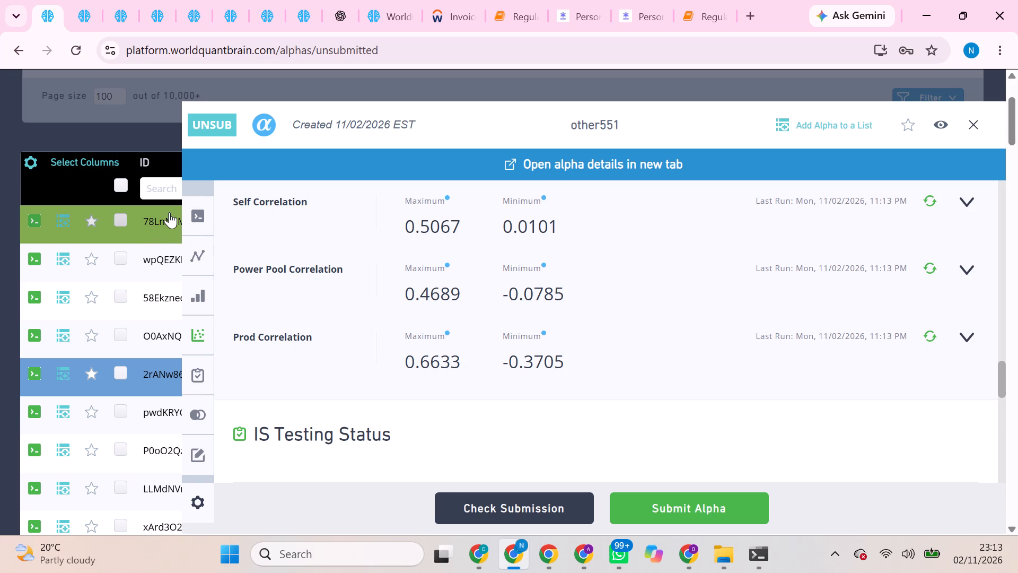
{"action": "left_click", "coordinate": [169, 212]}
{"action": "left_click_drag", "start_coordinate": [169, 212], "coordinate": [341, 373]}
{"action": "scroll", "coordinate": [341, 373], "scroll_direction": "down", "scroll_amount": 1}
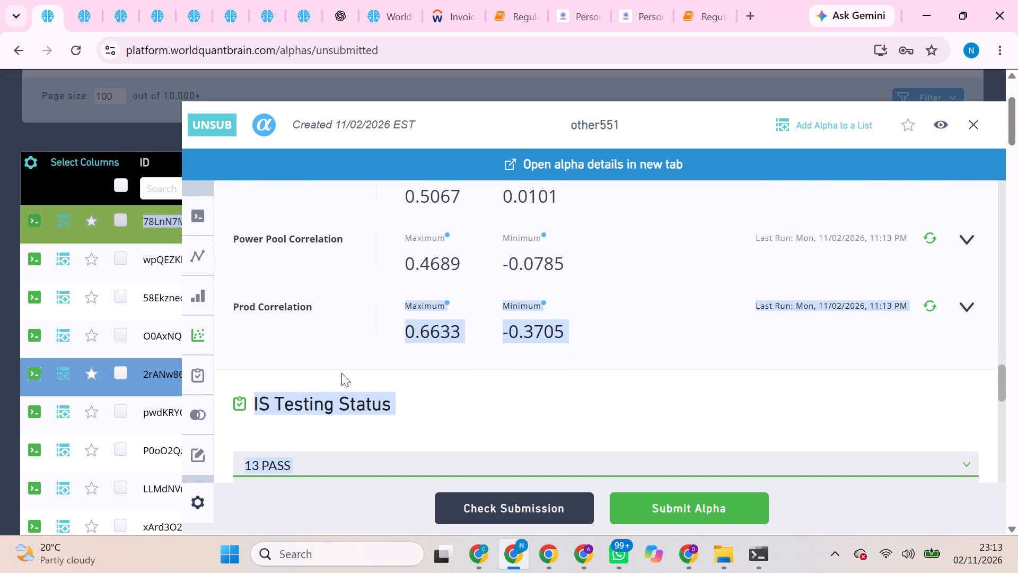
Open the blue-highlighted alpha 2rANw86N and run its Prod Correlation check.
{"action": "left_click", "coordinate": [166, 370]}
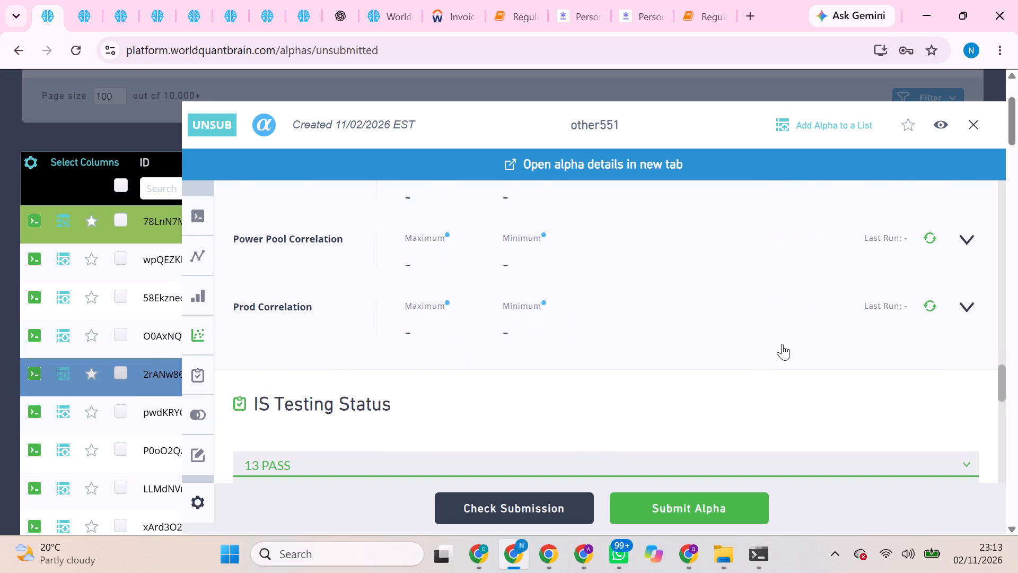
{"action": "left_click", "coordinate": [930, 306]}
{"action": "scroll", "coordinate": [930, 306], "scroll_direction": "down", "scroll_amount": 1}
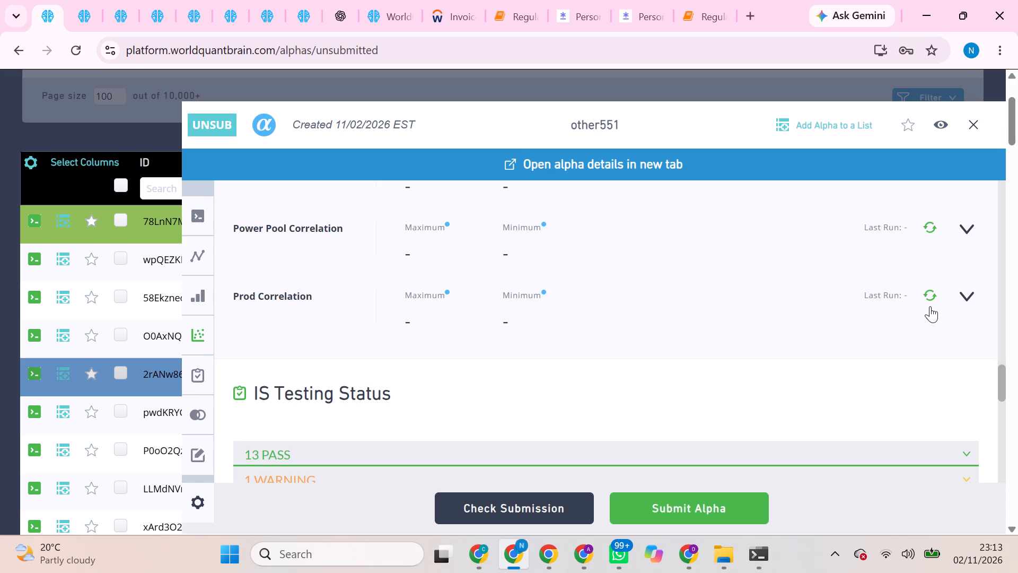
{"action": "scroll", "coordinate": [930, 306], "scroll_direction": "down", "scroll_amount": 1}
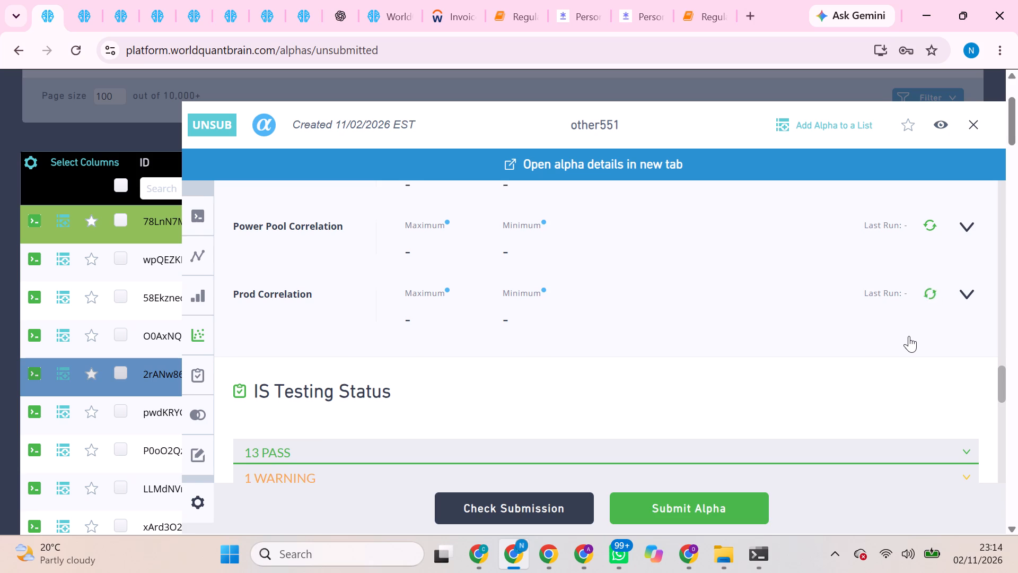
{"action": "scroll", "coordinate": [909, 336], "scroll_direction": "up", "scroll_amount": 1}
{"action": "scroll", "coordinate": [901, 370], "scroll_direction": "down", "scroll_amount": 1}
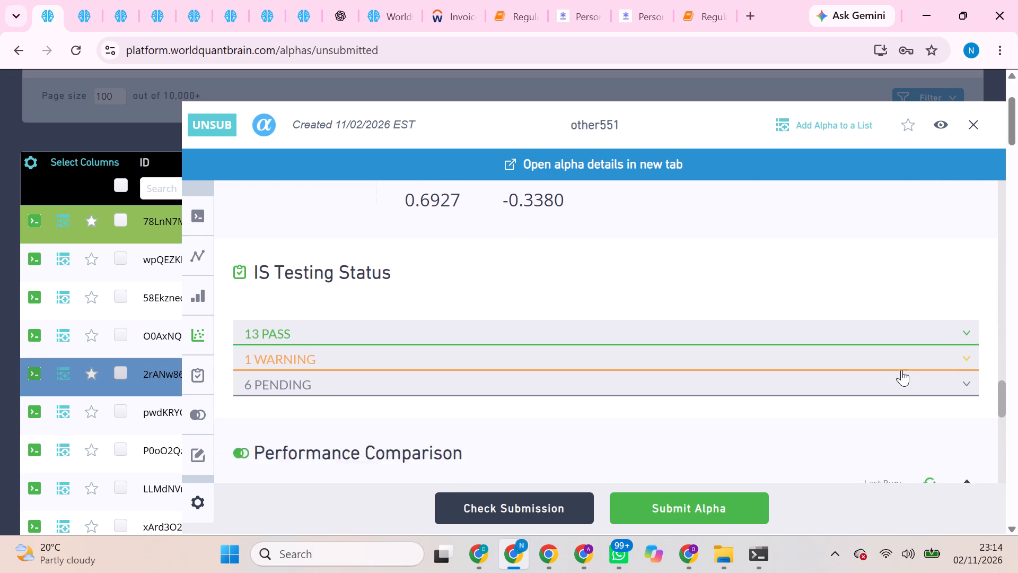
Expand and run the Performance Comparison for alpha 2rANw86N.
{"action": "scroll", "coordinate": [901, 370], "scroll_direction": "down", "scroll_amount": 1}
{"action": "left_click", "coordinate": [963, 350]}
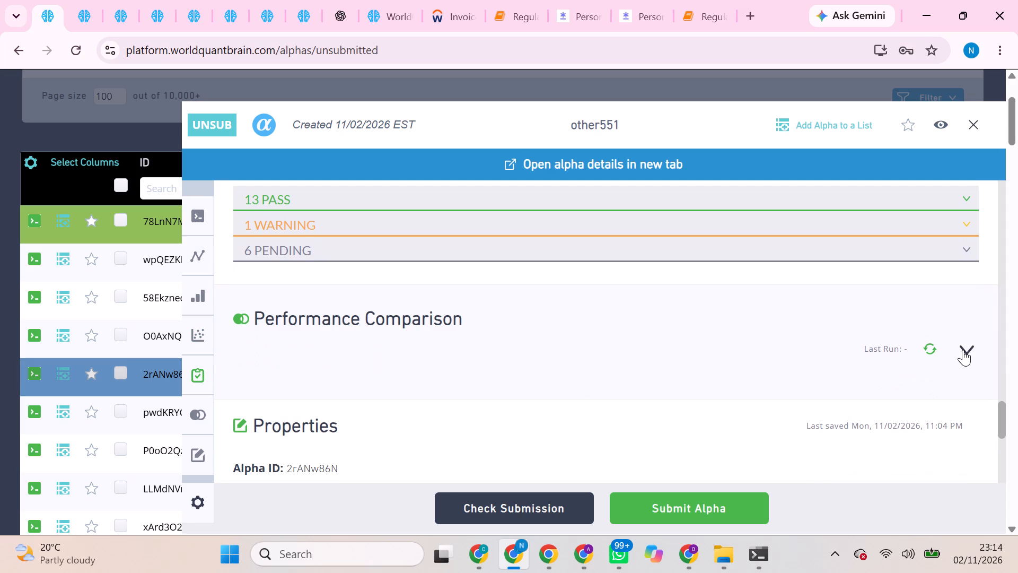
{"action": "left_click", "coordinate": [963, 350]}
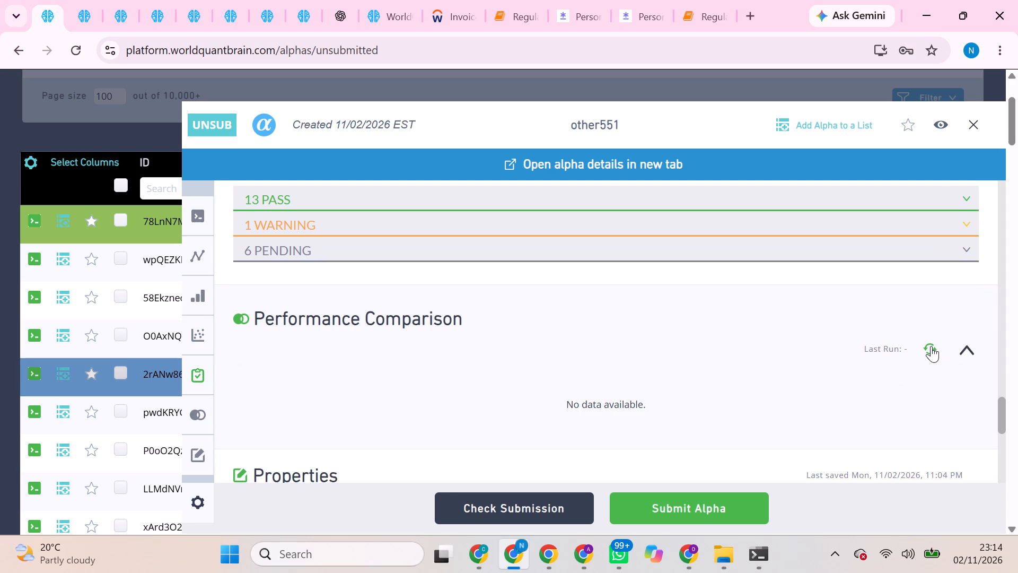
{"action": "left_click", "coordinate": [931, 346]}
{"action": "left_click", "coordinate": [931, 346]}
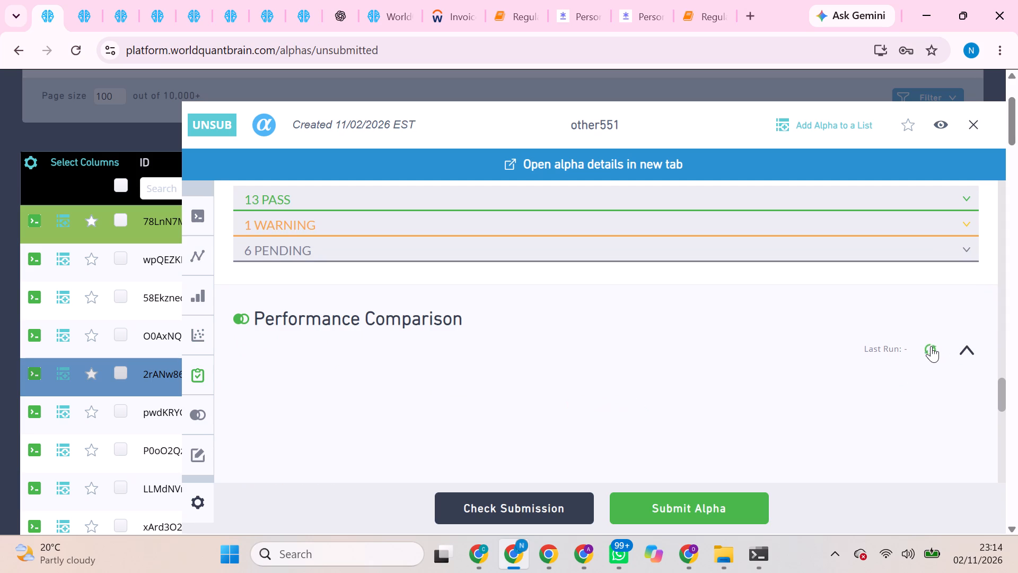
{"action": "scroll", "coordinate": [859, 393], "scroll_direction": "down", "scroll_amount": 1}
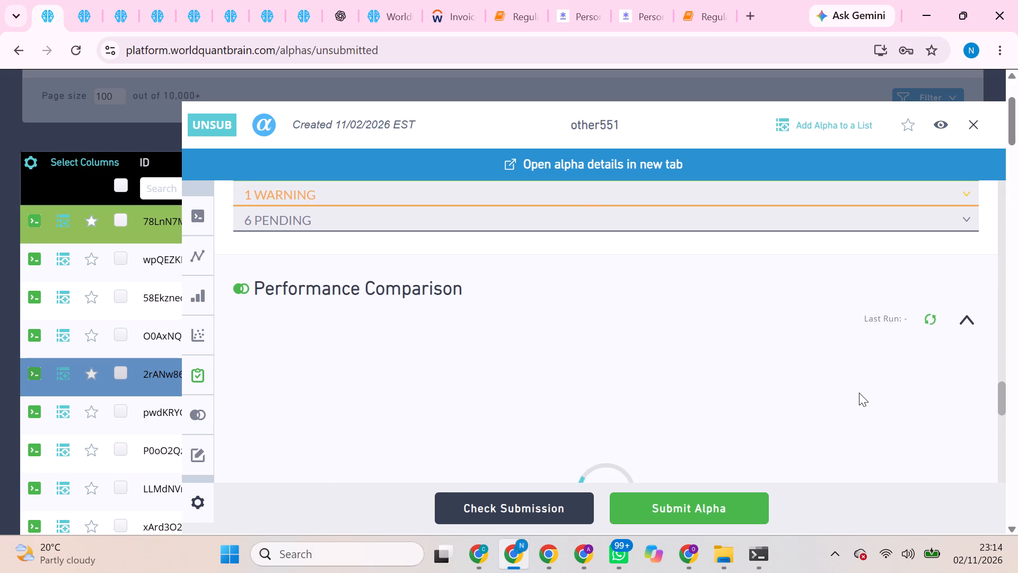
{"action": "scroll", "coordinate": [859, 393], "scroll_direction": "down", "scroll_amount": 1}
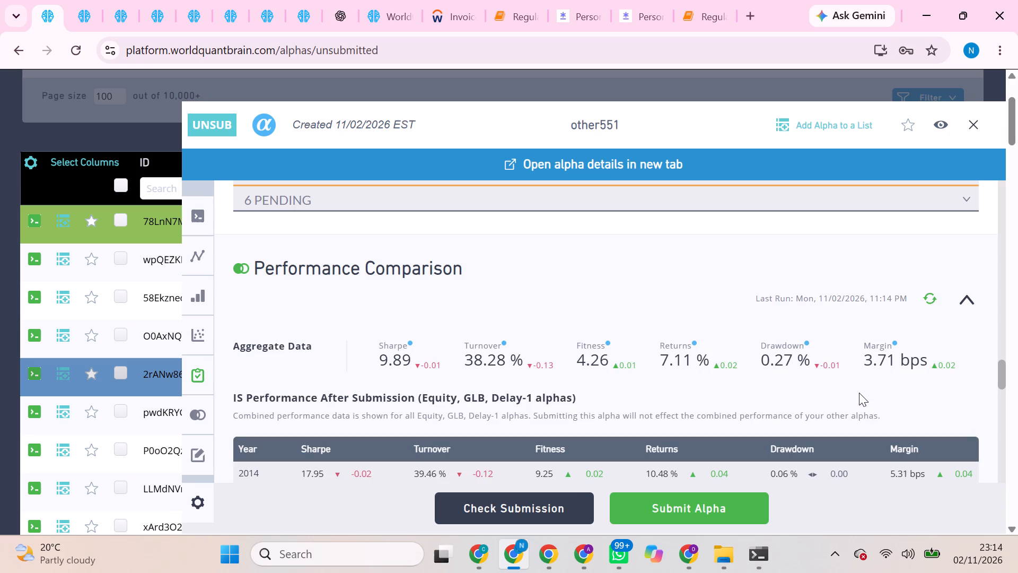
Look over alpha 2rANw86N's yearly comparison figures and PnL curve, and open the blue-highlighted alpha E56ep5n1 from the unsubmitted list.
{"action": "scroll", "coordinate": [846, 359], "scroll_direction": "down", "scroll_amount": 3}
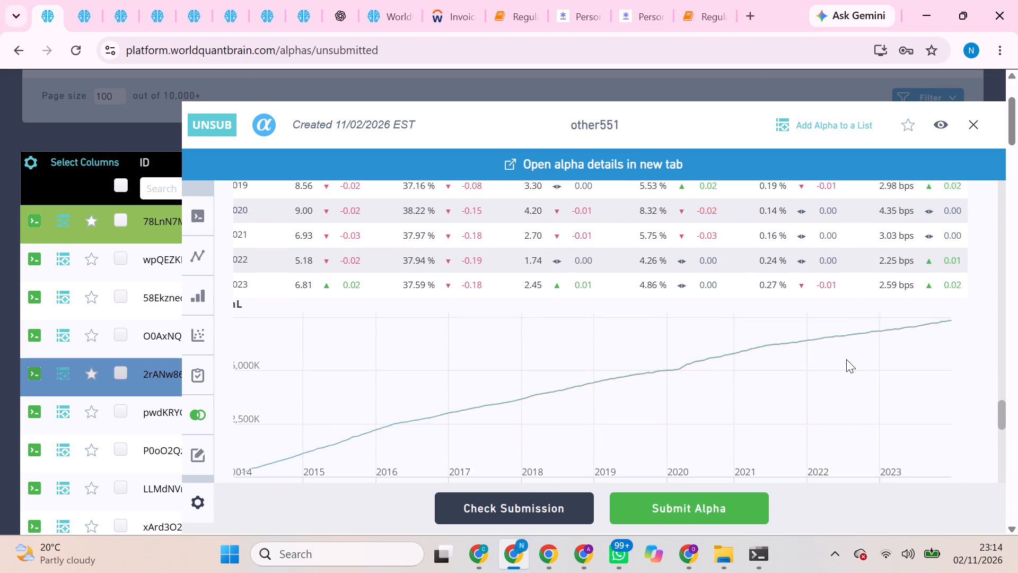
{"action": "scroll", "coordinate": [131, 420], "scroll_direction": "down", "scroll_amount": 1}
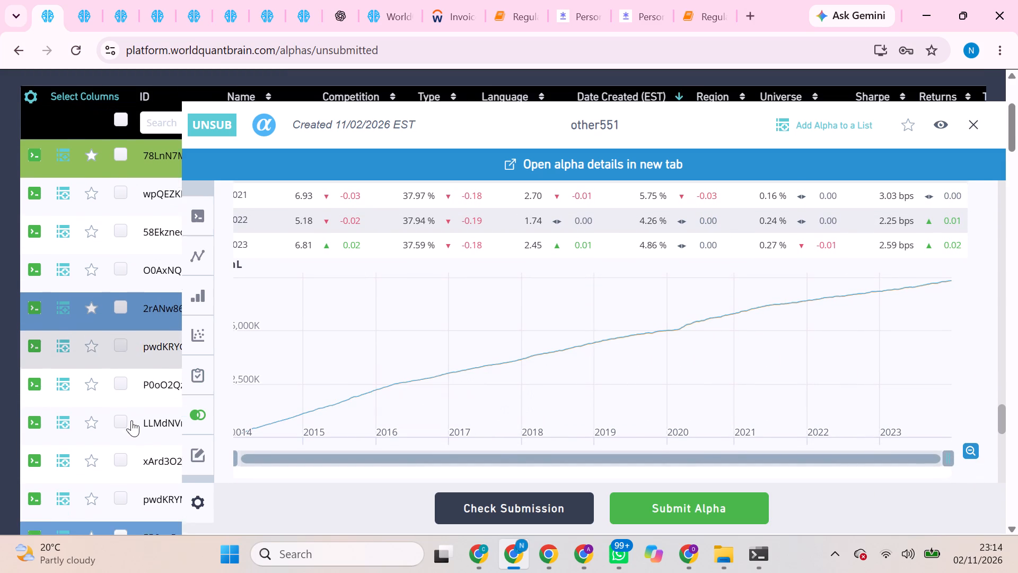
{"action": "scroll", "coordinate": [131, 420], "scroll_direction": "down", "scroll_amount": 3}
{"action": "left_click", "coordinate": [157, 419]}
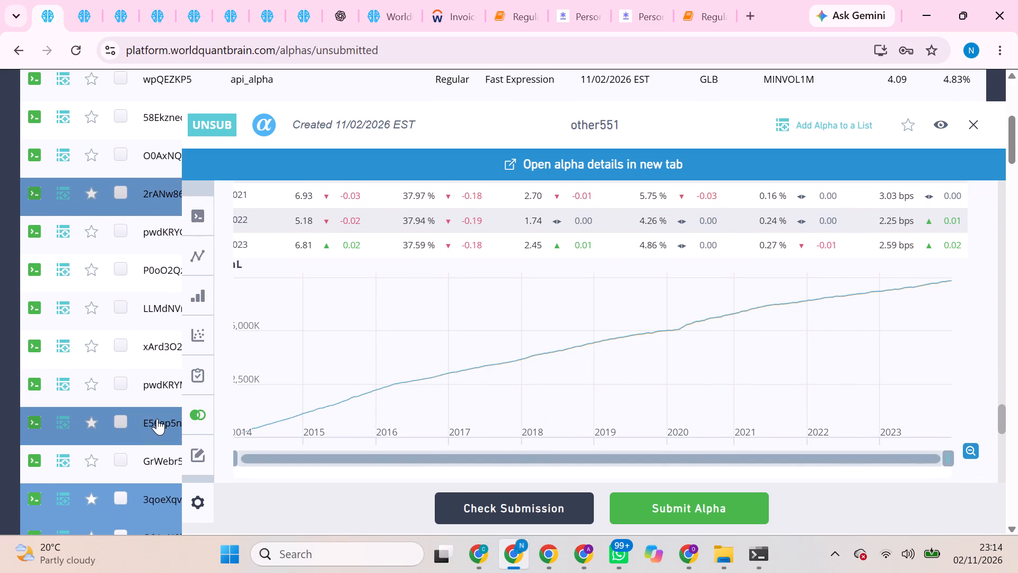
Examine alpha E56ep5n1's PnL chart and its IS Summary, including the yearly and regional performance figures.
{"action": "scroll", "coordinate": [344, 418], "scroll_direction": "up", "scroll_amount": 1}
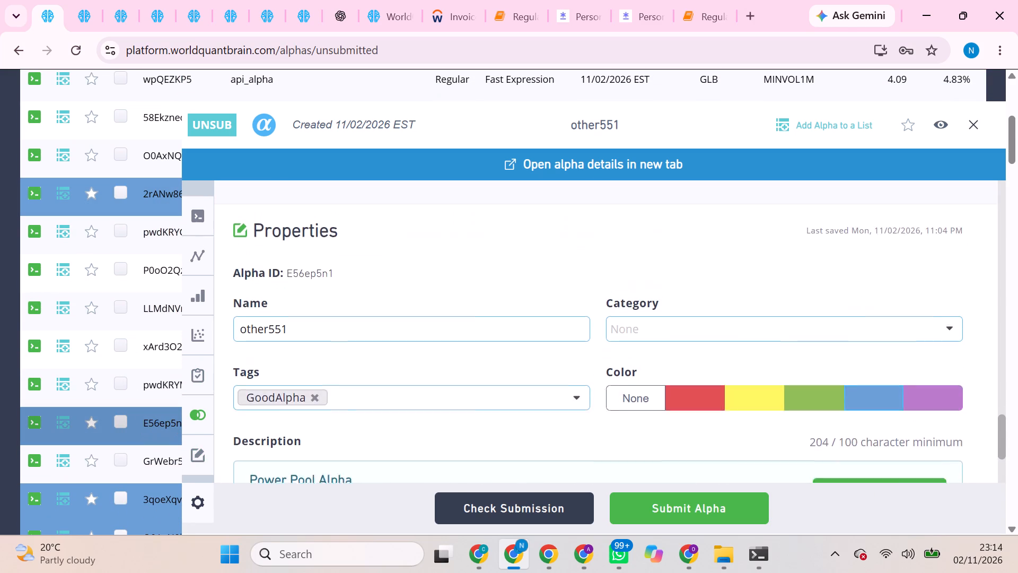
{"action": "scroll", "coordinate": [344, 418], "scroll_direction": "up", "scroll_amount": 4}
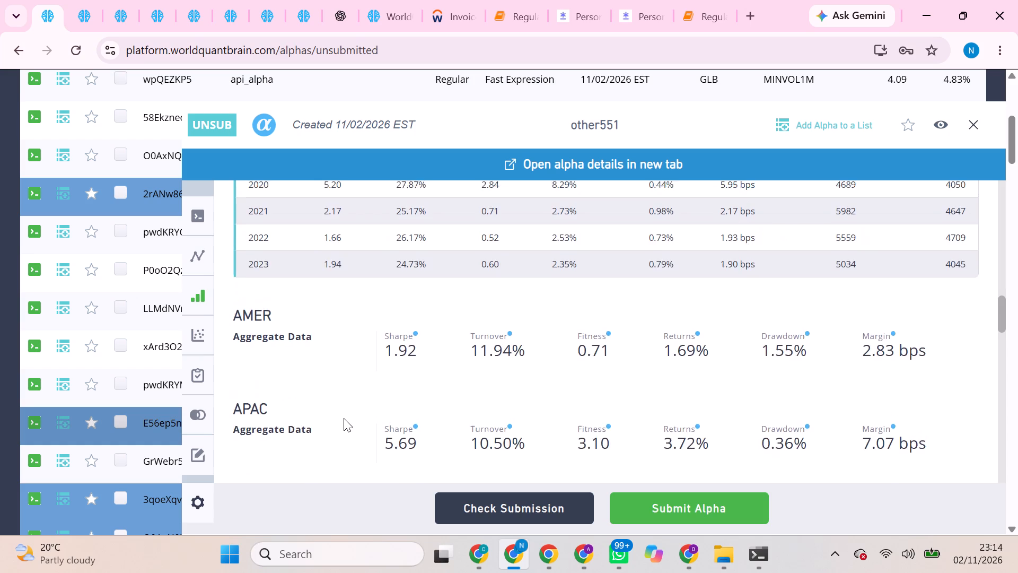
{"action": "scroll", "coordinate": [344, 418], "scroll_direction": "up", "scroll_amount": 4}
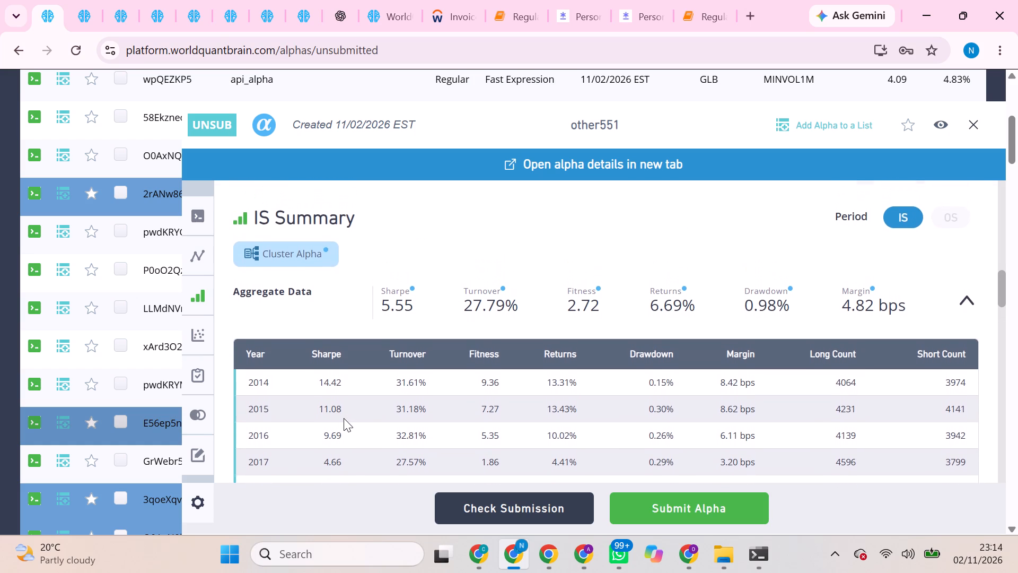
{"action": "scroll", "coordinate": [344, 418], "scroll_direction": "up", "scroll_amount": 1}
{"action": "scroll", "coordinate": [448, 361], "scroll_direction": "up", "scroll_amount": 3}
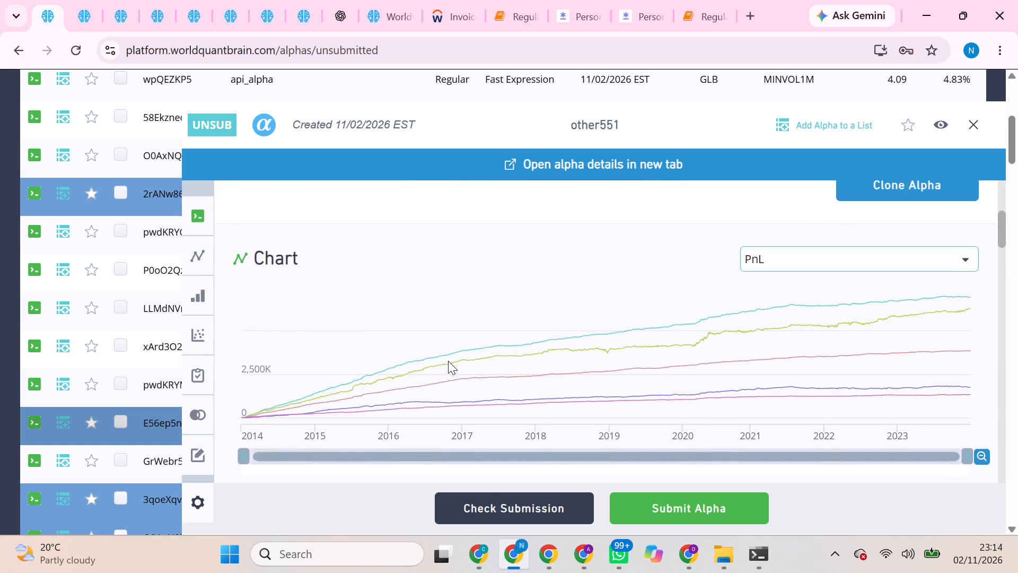
{"action": "scroll", "coordinate": [448, 361], "scroll_direction": "up", "scroll_amount": 1}
{"action": "scroll", "coordinate": [448, 361], "scroll_direction": "down", "scroll_amount": 3}
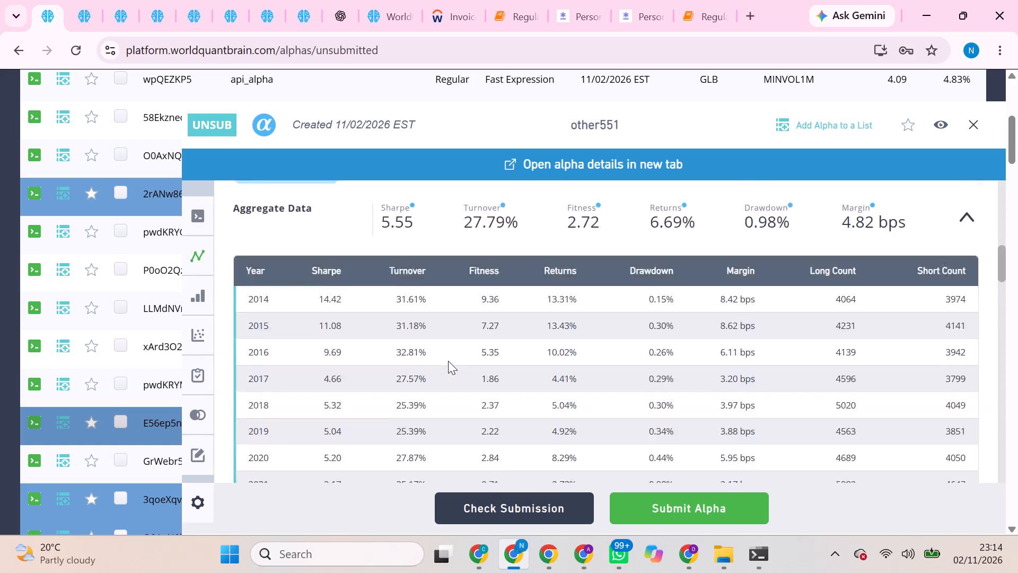
{"action": "scroll", "coordinate": [448, 361], "scroll_direction": "down", "scroll_amount": 3}
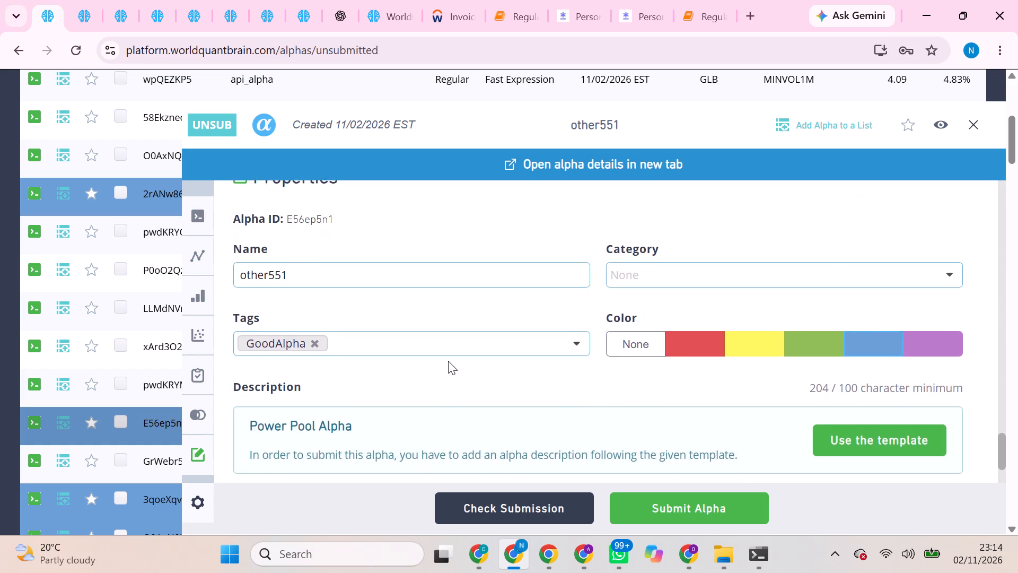
Run the Prod, Power Pool and Self Correlation checks for alpha E56ep5n1.
{"action": "scroll", "coordinate": [448, 361], "scroll_direction": "up", "scroll_amount": 1}
{"action": "scroll", "coordinate": [448, 361], "scroll_direction": "right", "scroll_amount": 1}
{"action": "scroll", "coordinate": [703, 352], "scroll_direction": "up", "scroll_amount": 2}
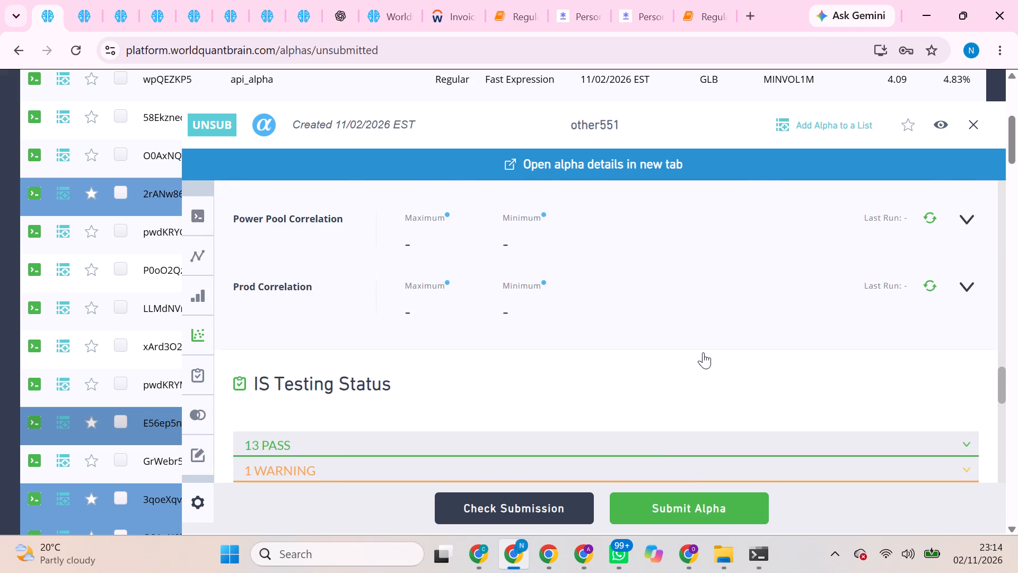
{"action": "scroll", "coordinate": [703, 352], "scroll_direction": "up", "scroll_amount": 1}
{"action": "left_click", "coordinate": [933, 326]}
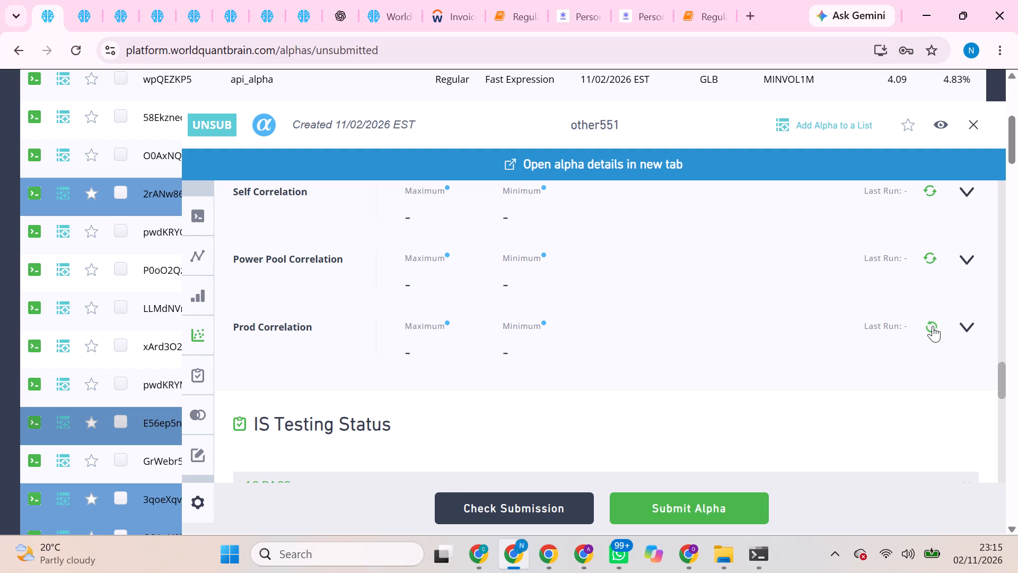
{"action": "scroll", "coordinate": [933, 326], "scroll_direction": "up", "scroll_amount": 2}
{"action": "left_click", "coordinate": [932, 257]}
{"action": "scroll", "coordinate": [932, 257], "scroll_direction": "up", "scroll_amount": 1}
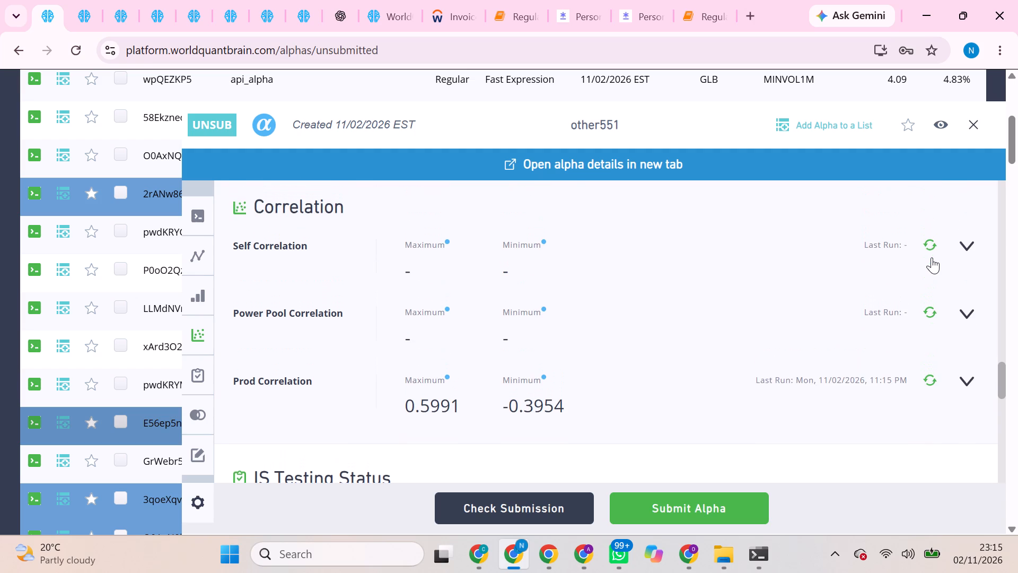
{"action": "left_click", "coordinate": [932, 242]}
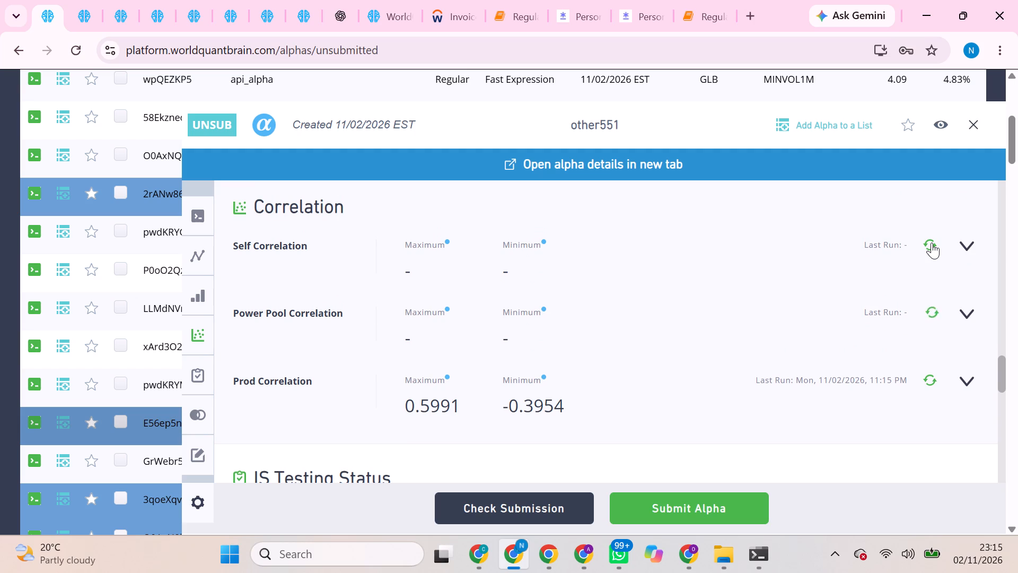
{"action": "left_click", "coordinate": [932, 242]}
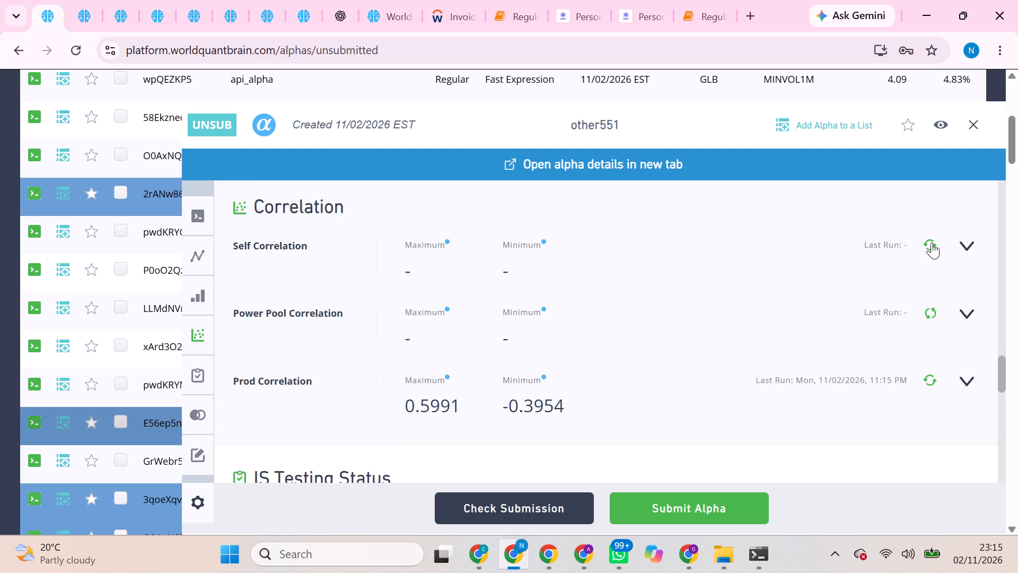
{"action": "left_click", "coordinate": [932, 242]}
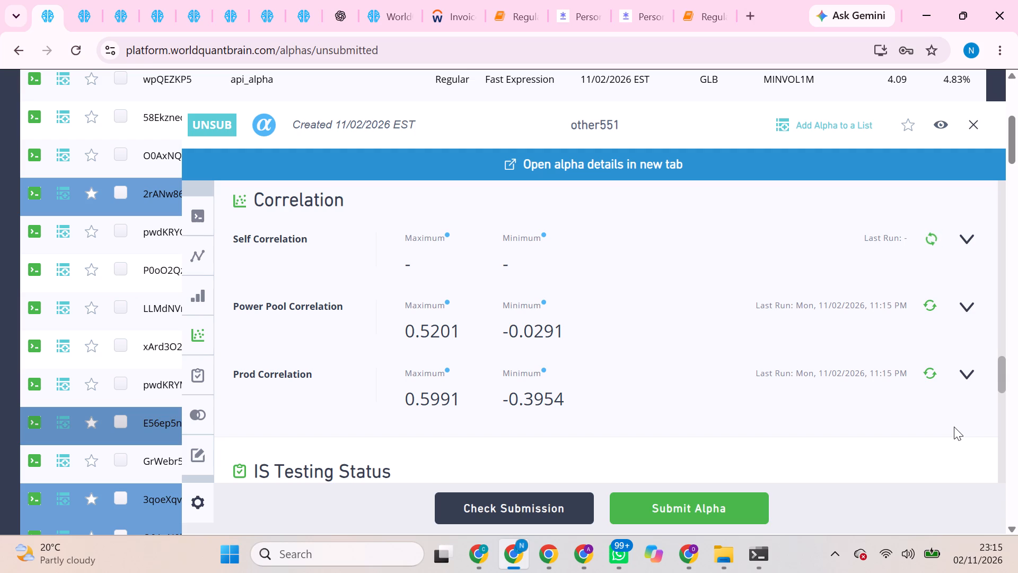
Collapse the Performance Comparison section of alpha E56ep5n1.
{"action": "scroll", "coordinate": [952, 427], "scroll_direction": "down", "scroll_amount": 2}
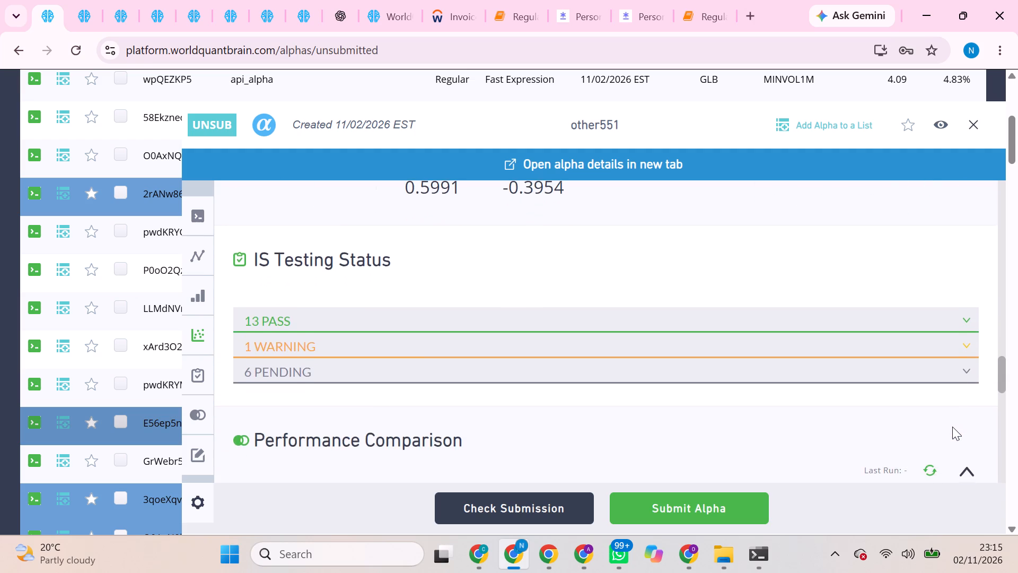
{"action": "scroll", "coordinate": [952, 427], "scroll_direction": "down", "scroll_amount": 1}
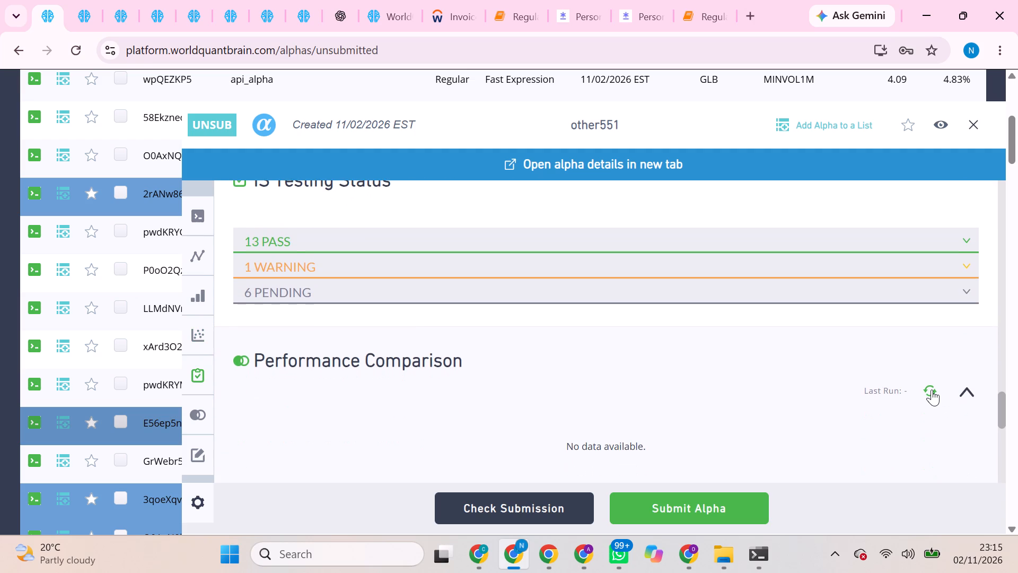
{"action": "left_click", "coordinate": [963, 396]}
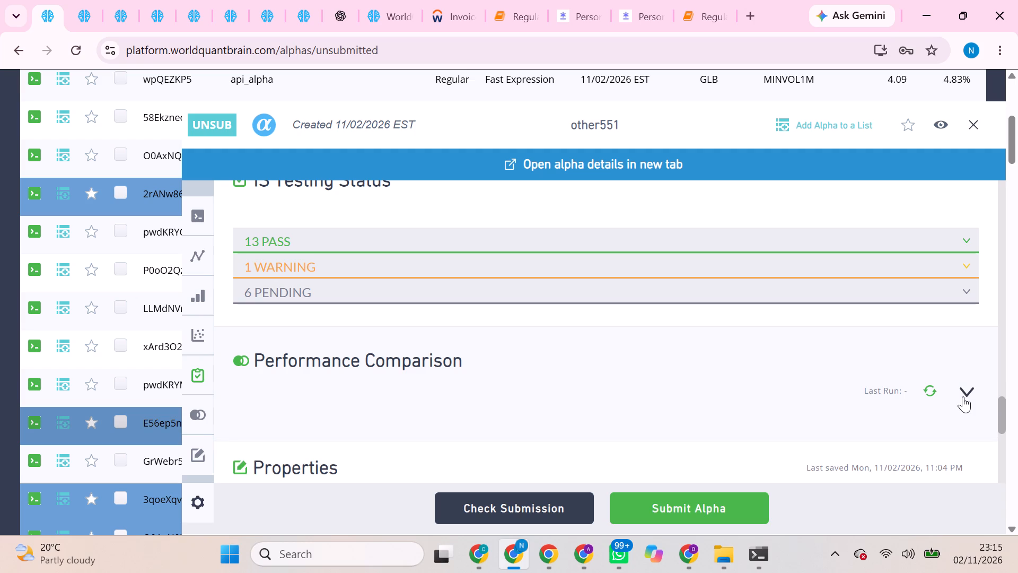
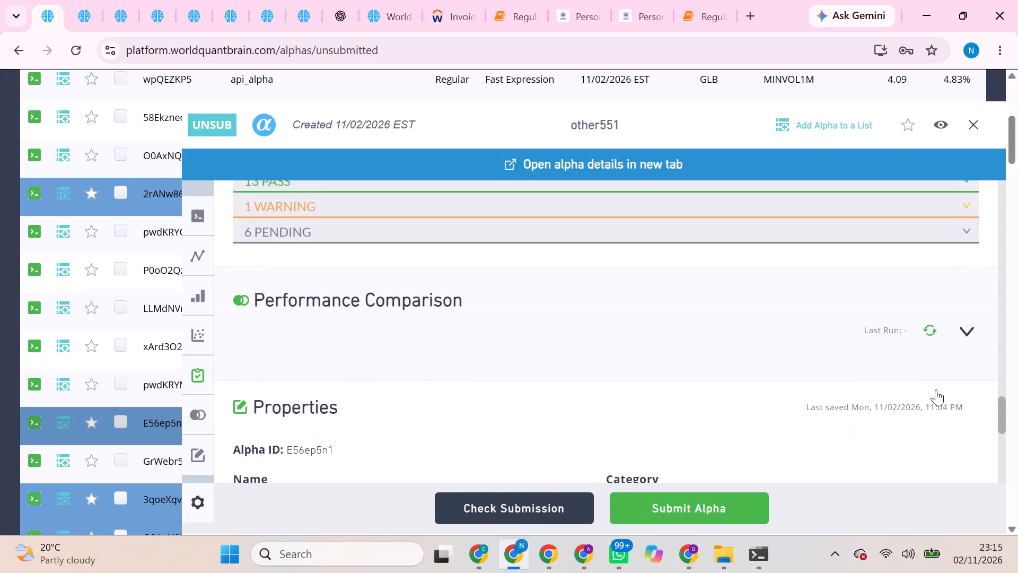
Run the Performance Comparison for alpha E56ep5n1 and expand its results.
{"action": "scroll", "coordinate": [933, 339], "scroll_direction": "down", "scroll_amount": 1}
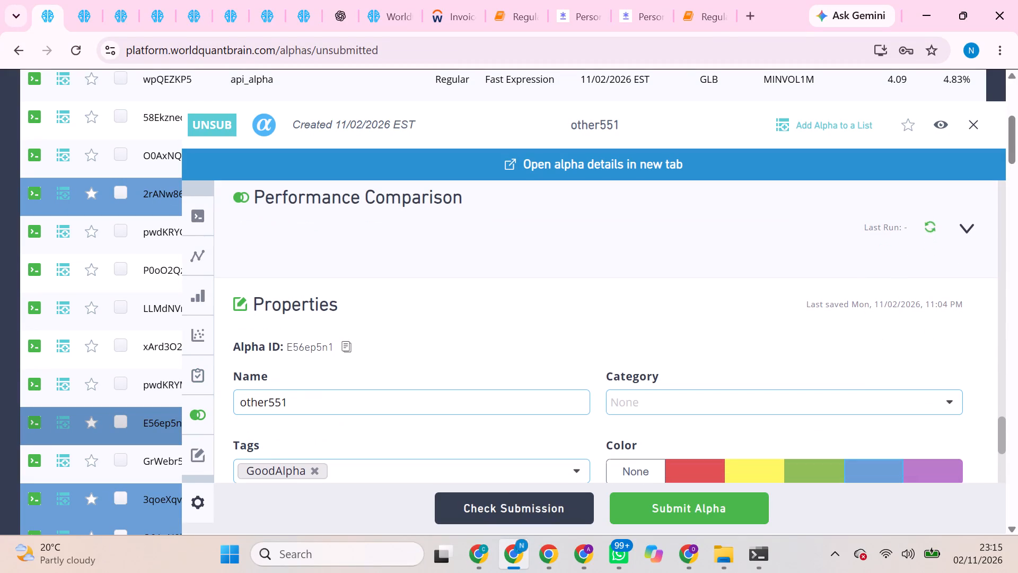
{"action": "scroll", "coordinate": [151, 360], "scroll_direction": "down", "scroll_amount": 3}
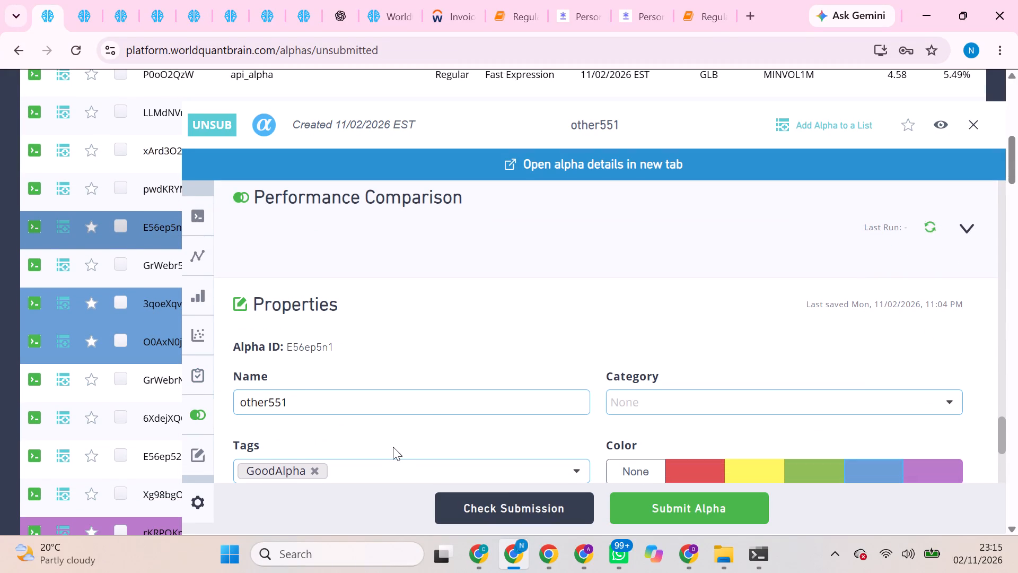
{"action": "scroll", "coordinate": [494, 357], "scroll_direction": "up", "scroll_amount": 2}
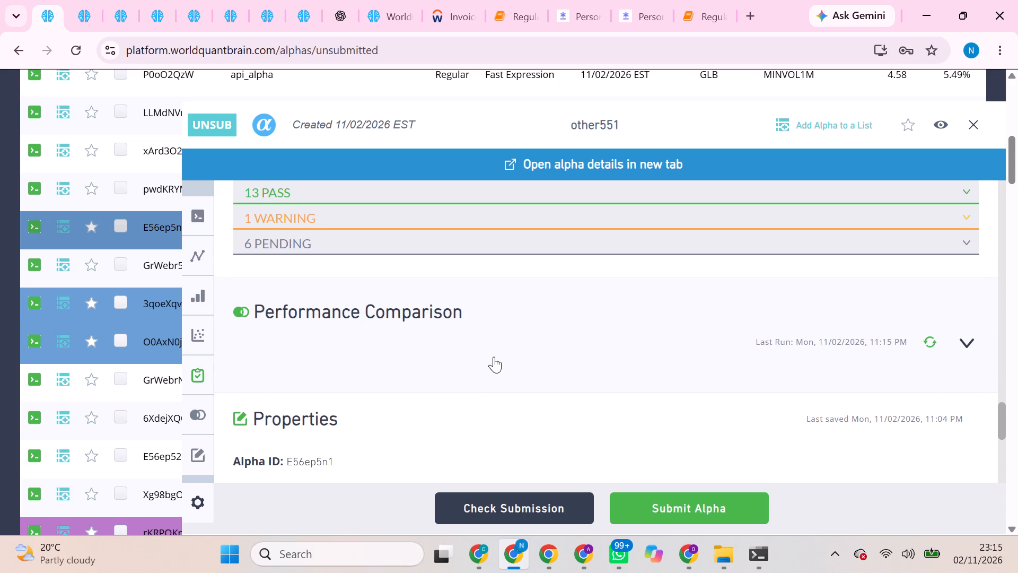
{"action": "left_click", "coordinate": [931, 341]}
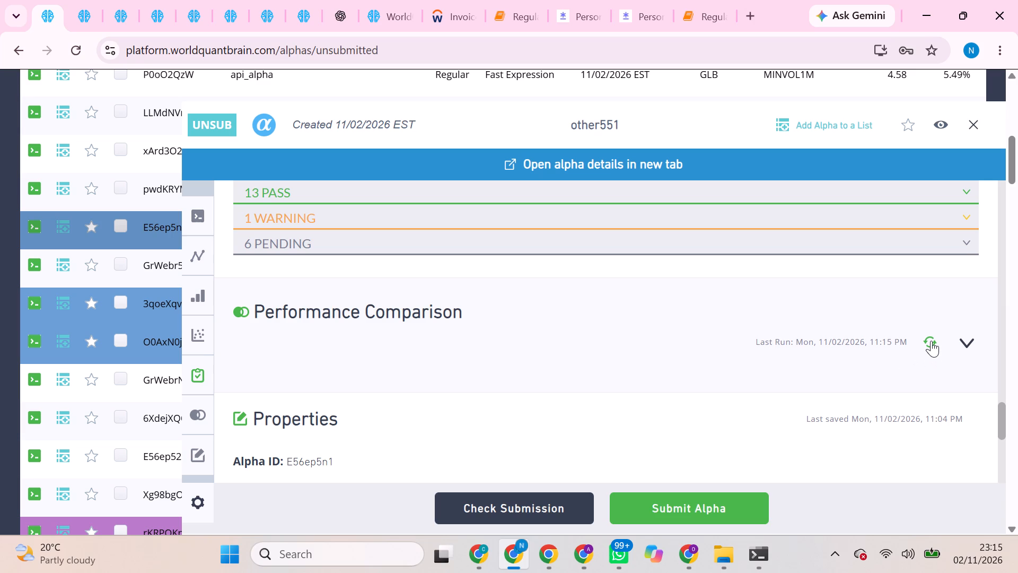
{"action": "left_click", "coordinate": [931, 341]}
{"action": "left_click", "coordinate": [963, 340]}
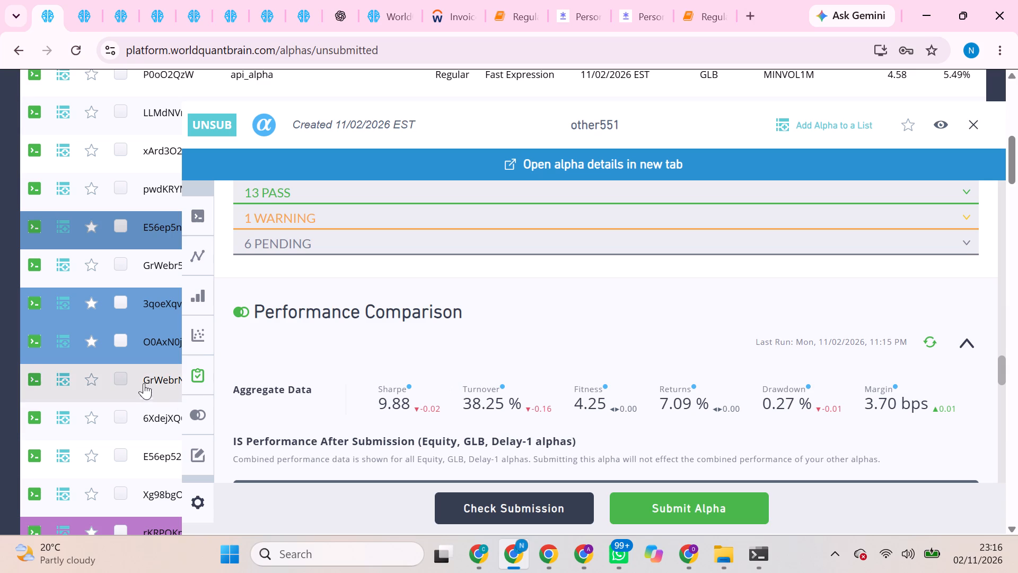
Open the blue-highlighted alpha 3qoeXqv6 and run its Prod, Power Pool and Self Correlation checks.
{"action": "left_click", "coordinate": [159, 303]}
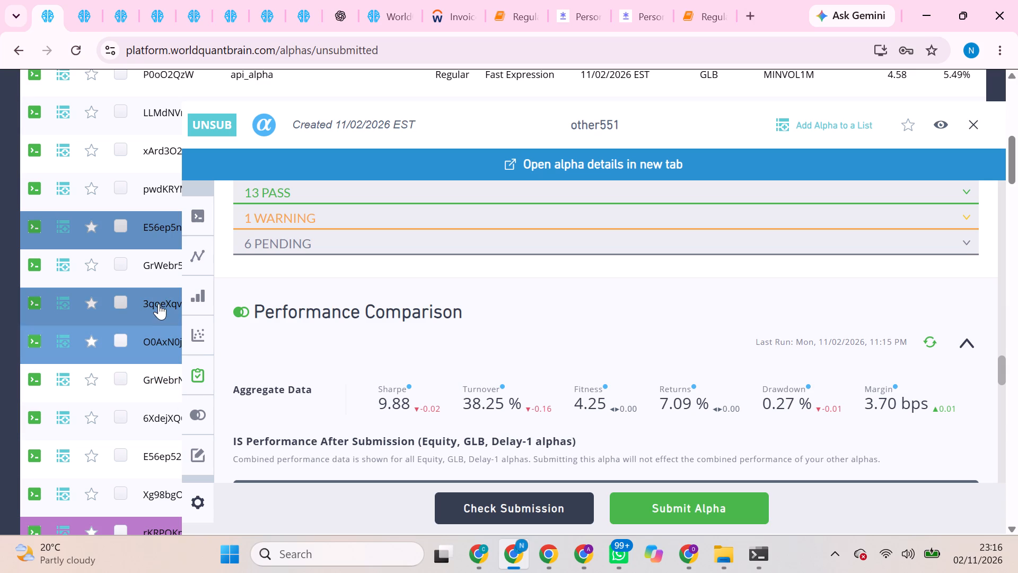
{"action": "scroll", "coordinate": [622, 389], "scroll_direction": "up", "scroll_amount": 2}
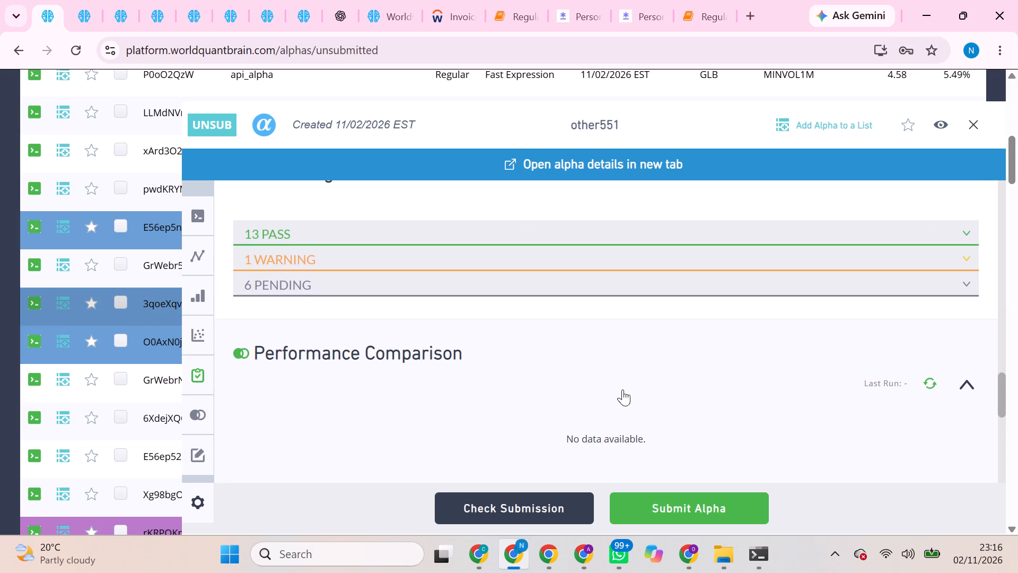
{"action": "scroll", "coordinate": [622, 389], "scroll_direction": "up", "scroll_amount": 1}
{"action": "scroll", "coordinate": [802, 369], "scroll_direction": "up", "scroll_amount": 2}
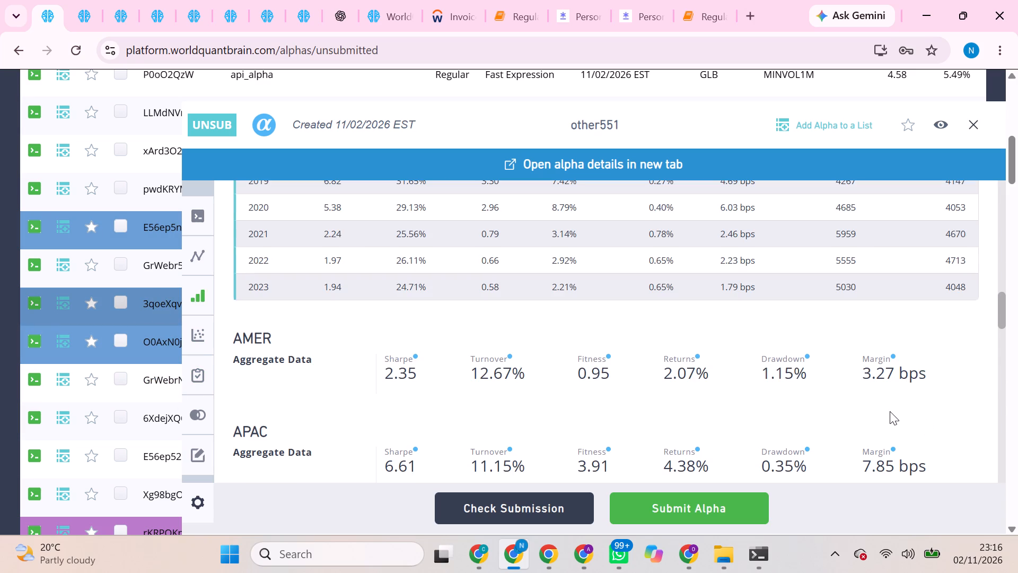
{"action": "scroll", "coordinate": [890, 411], "scroll_direction": "down", "scroll_amount": 4}
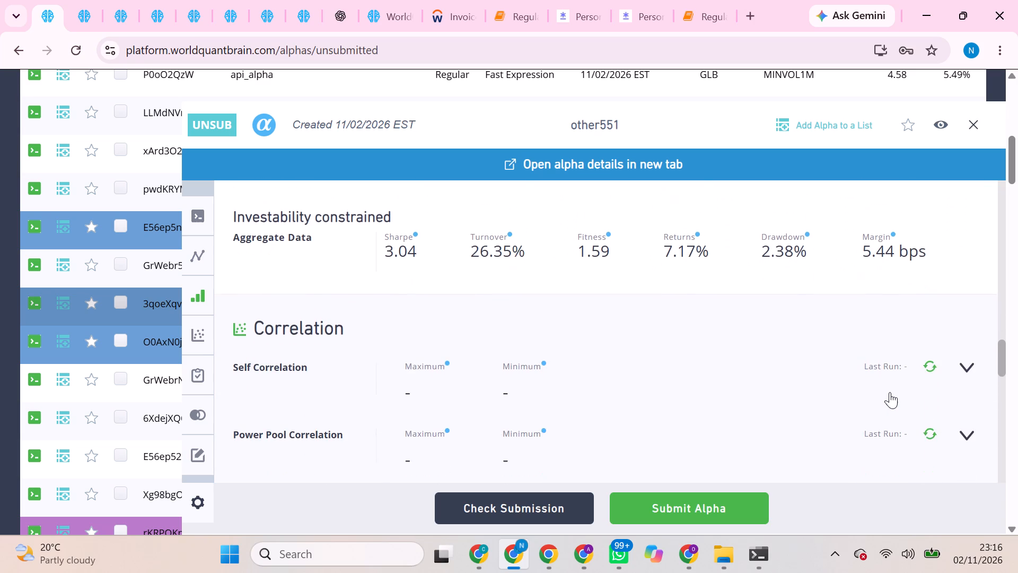
{"action": "scroll", "coordinate": [890, 392], "scroll_direction": "down", "scroll_amount": 1}
{"action": "left_click", "coordinate": [929, 429]}
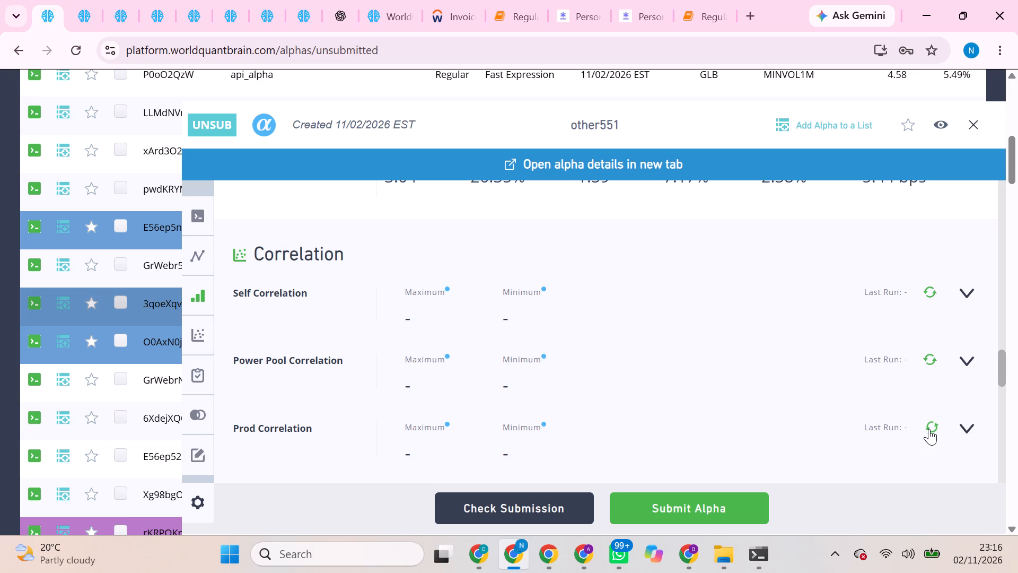
{"action": "left_click", "coordinate": [929, 360]}
{"action": "left_click", "coordinate": [933, 297]}
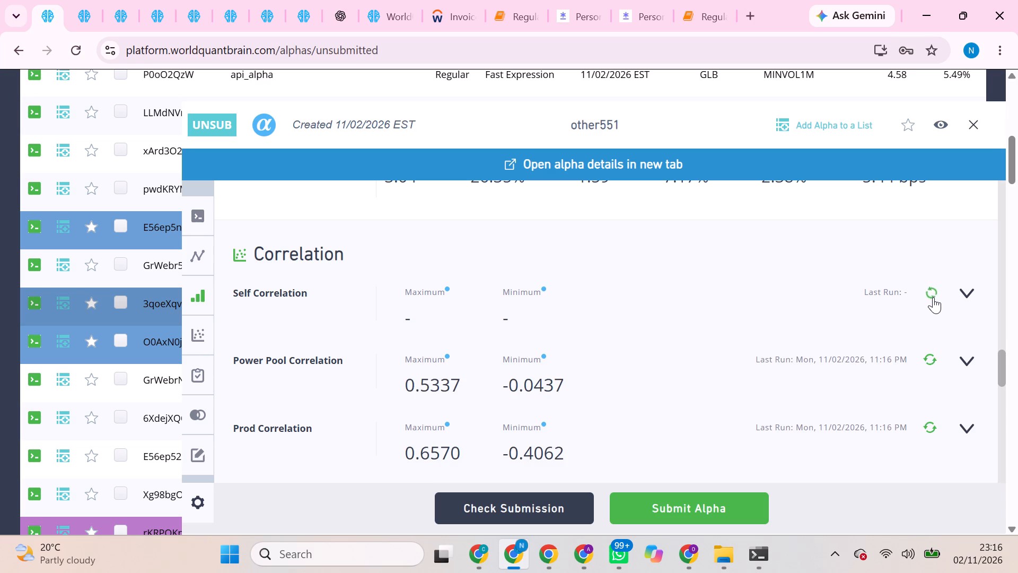
Run the Performance Comparison for alpha 3qoeXqv6.
{"action": "scroll", "coordinate": [854, 384], "scroll_direction": "down", "scroll_amount": 3}
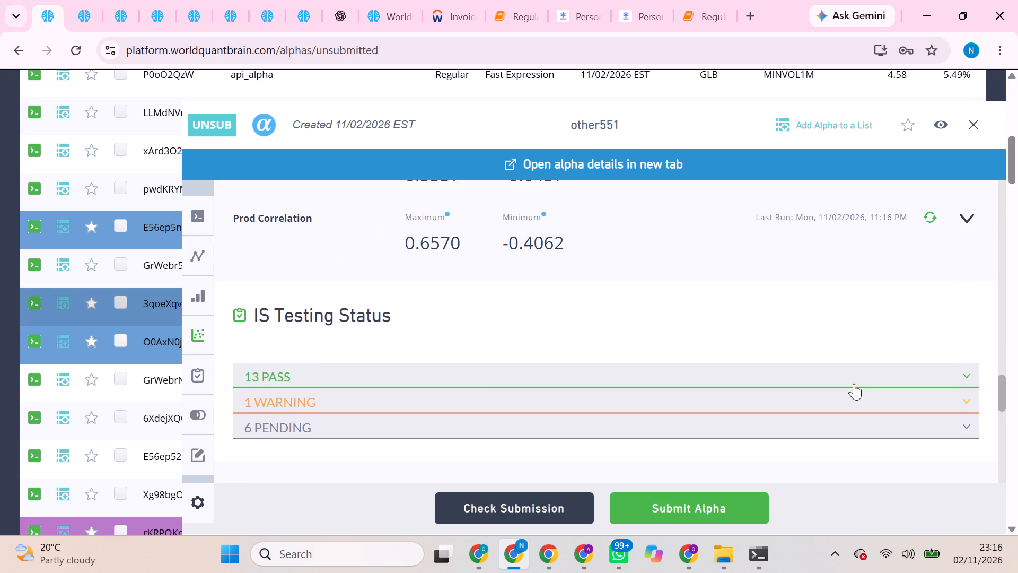
{"action": "scroll", "coordinate": [854, 384], "scroll_direction": "down", "scroll_amount": 1}
{"action": "scroll", "coordinate": [854, 384], "scroll_direction": "up", "scroll_amount": 1}
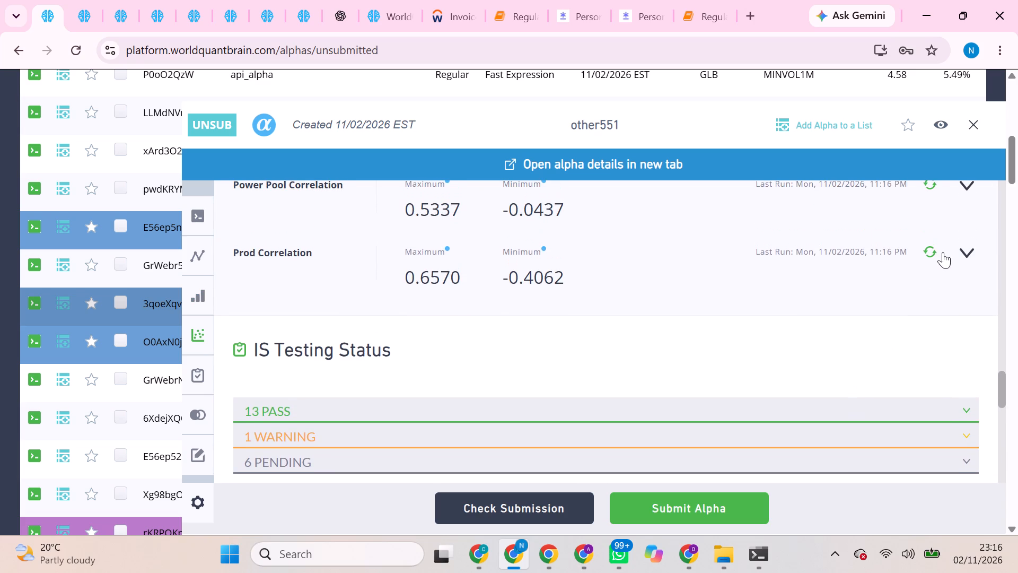
{"action": "scroll", "coordinate": [947, 367], "scroll_direction": "down", "scroll_amount": 1}
{"action": "left_click", "coordinate": [962, 410]}
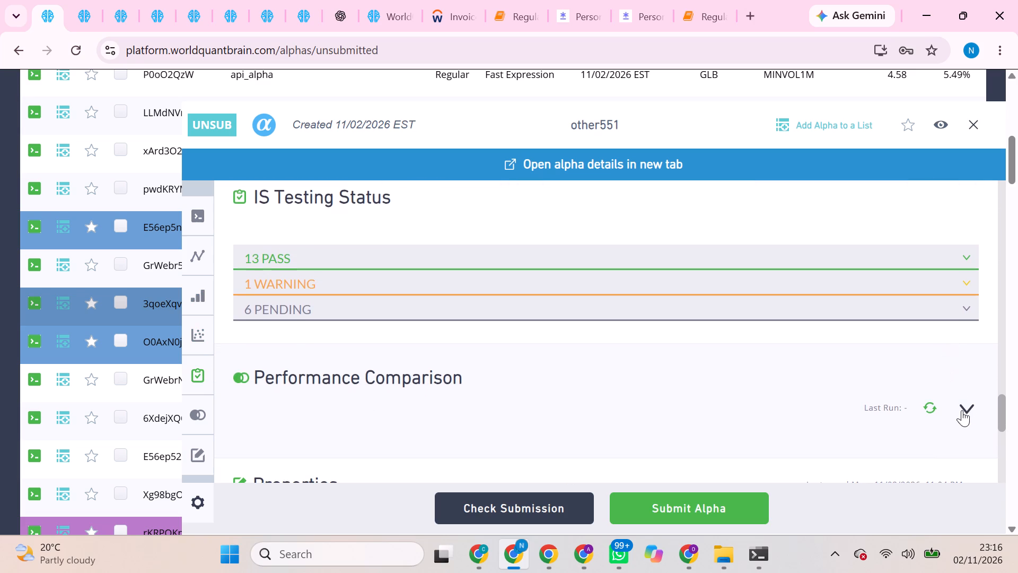
{"action": "left_click", "coordinate": [963, 410]}
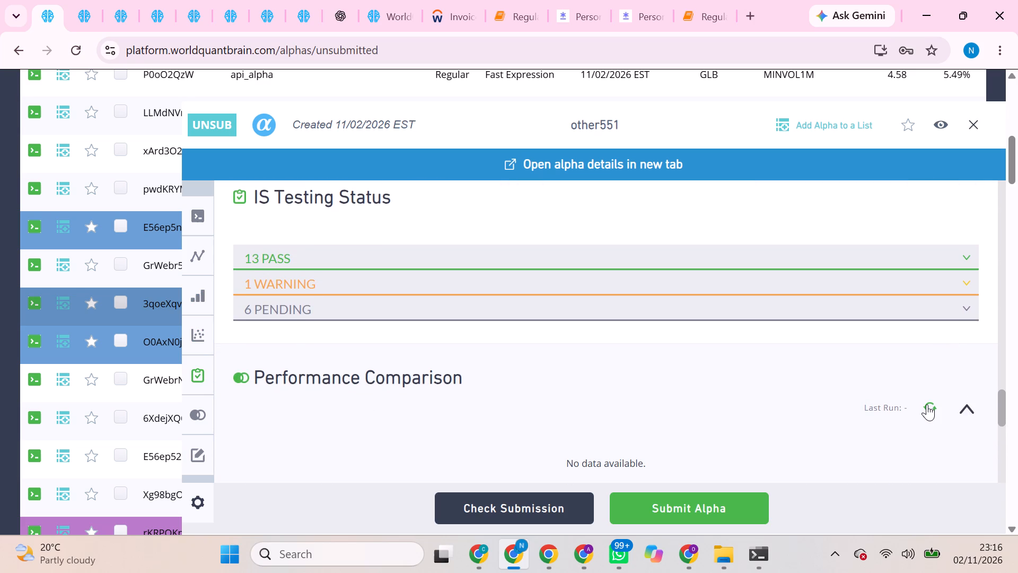
{"action": "left_click", "coordinate": [927, 404]}
{"action": "scroll", "coordinate": [927, 404], "scroll_direction": "down", "scroll_amount": 1}
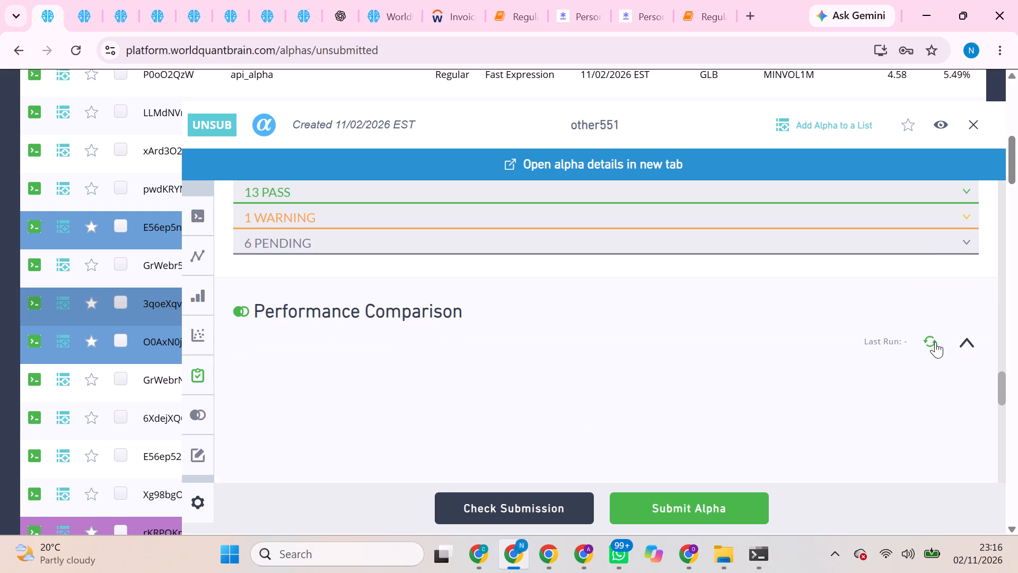
{"action": "left_click", "coordinate": [932, 341]}
{"action": "left_click", "coordinate": [973, 344]}
{"action": "left_click", "coordinate": [928, 341]}
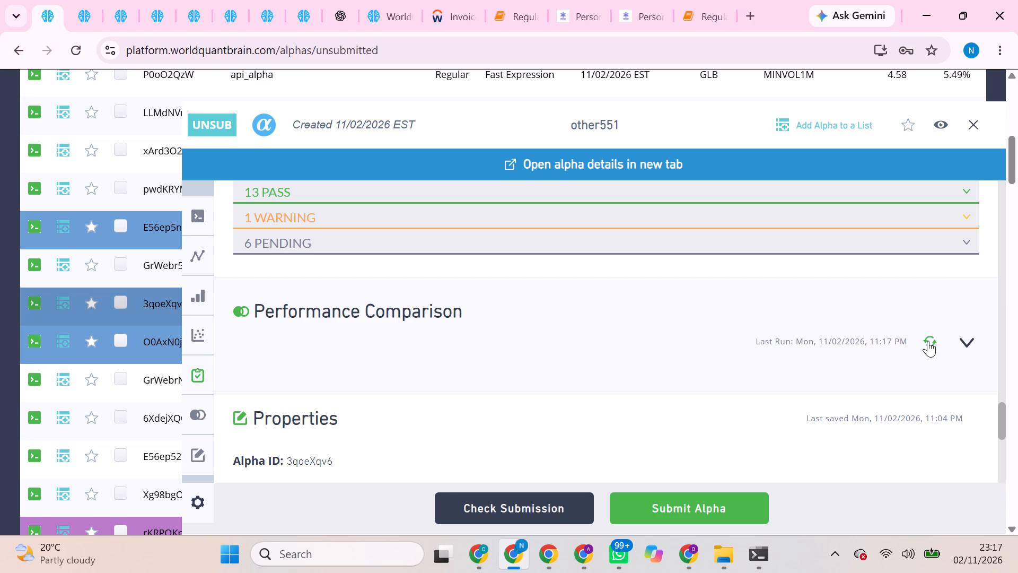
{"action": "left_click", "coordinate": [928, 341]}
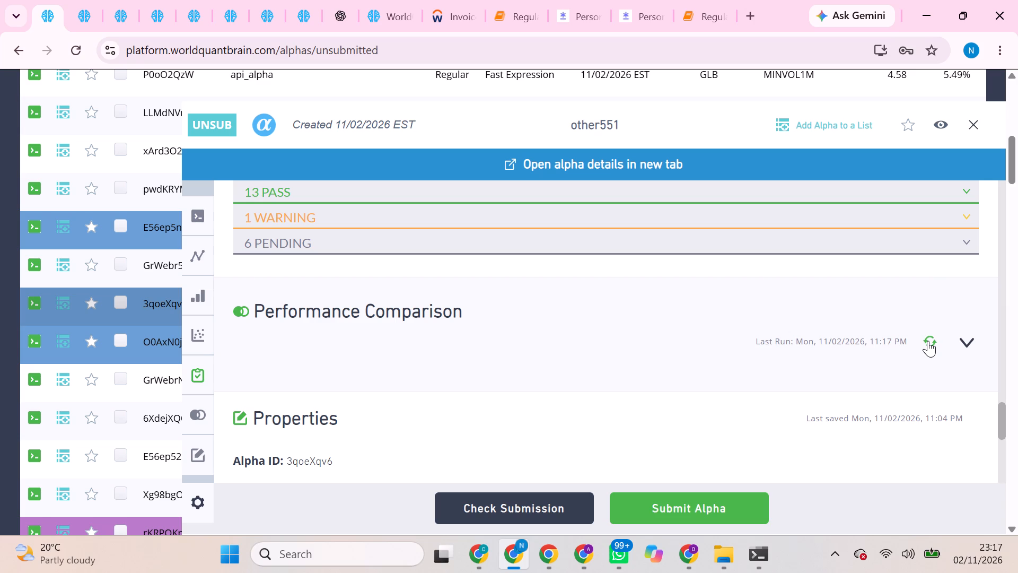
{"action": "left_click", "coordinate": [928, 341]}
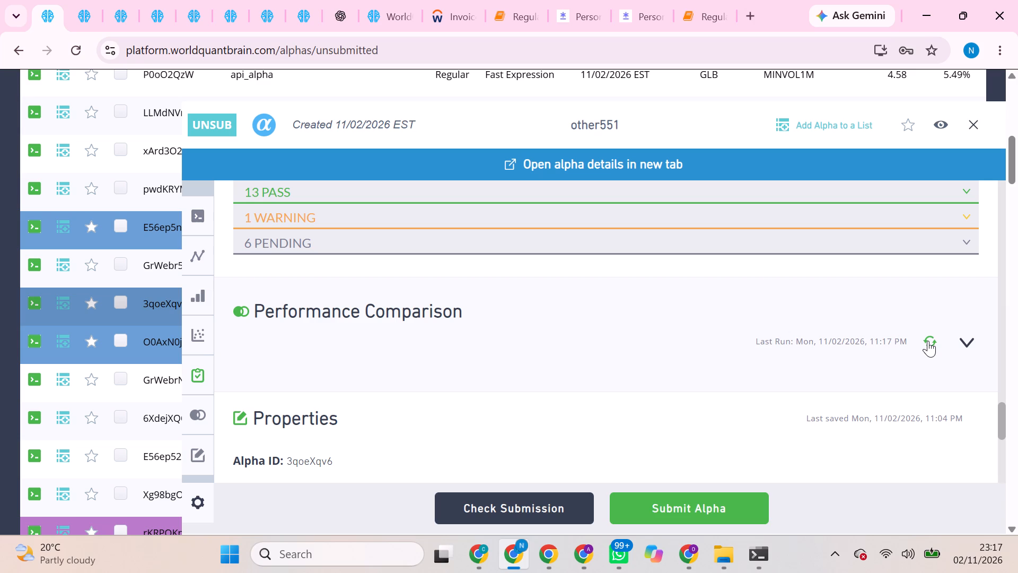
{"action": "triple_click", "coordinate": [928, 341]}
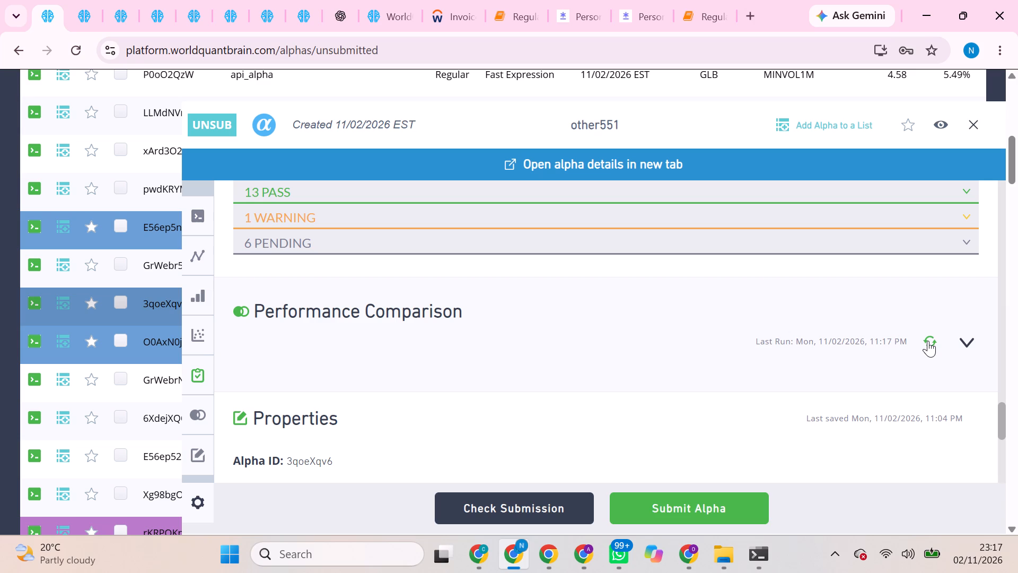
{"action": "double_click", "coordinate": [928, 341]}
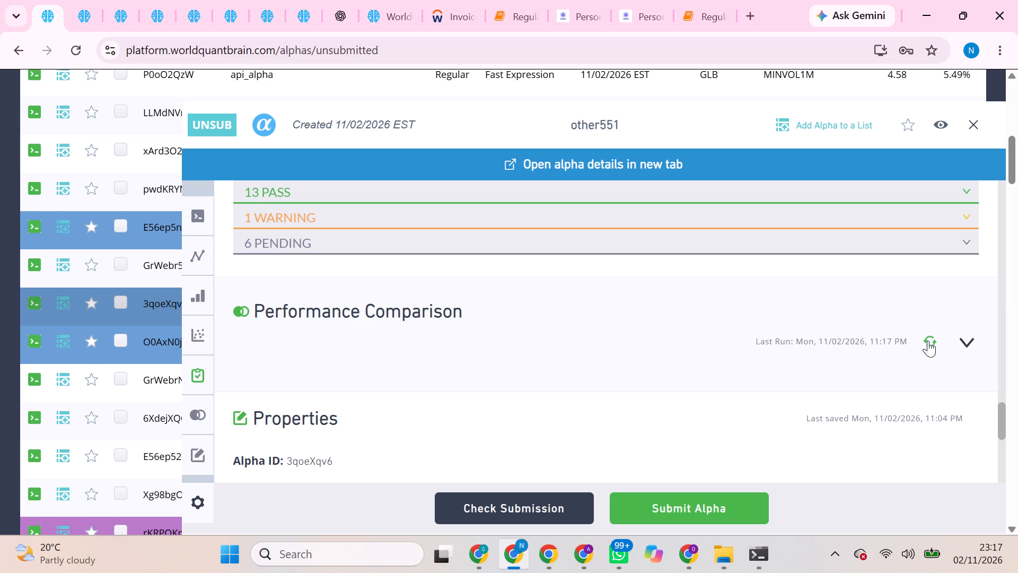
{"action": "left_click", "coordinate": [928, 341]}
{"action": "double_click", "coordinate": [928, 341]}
Expand alpha 3qoeXqv6's Performance Comparison and examine its aggregate changes and yearly after-submission figures.
{"action": "left_click", "coordinate": [964, 343]}
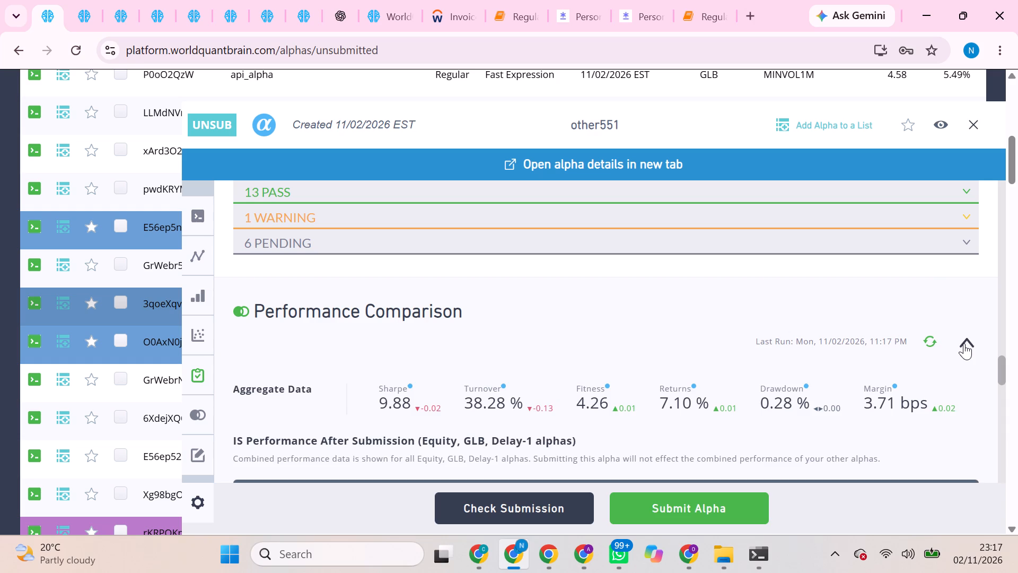
{"action": "scroll", "coordinate": [779, 367], "scroll_direction": "down", "scroll_amount": 2}
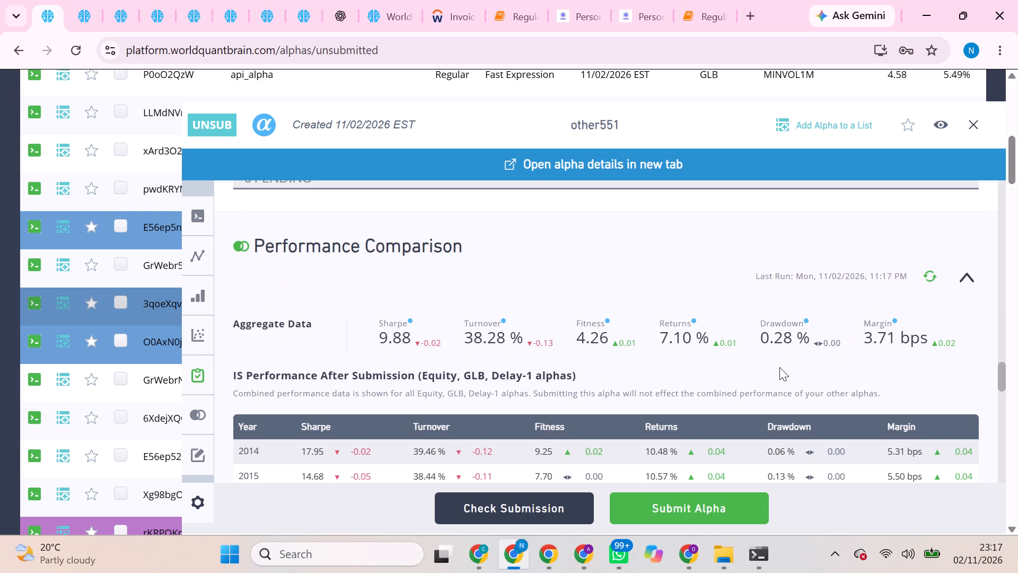
{"action": "scroll", "coordinate": [779, 367], "scroll_direction": "down", "scroll_amount": 1}
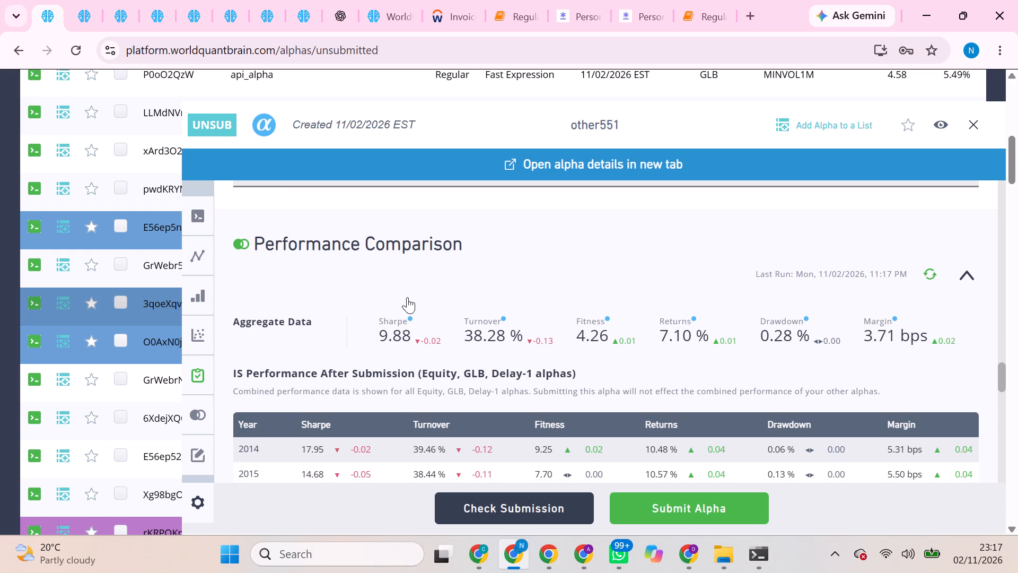
{"action": "scroll", "coordinate": [417, 323], "scroll_direction": "down", "scroll_amount": 1}
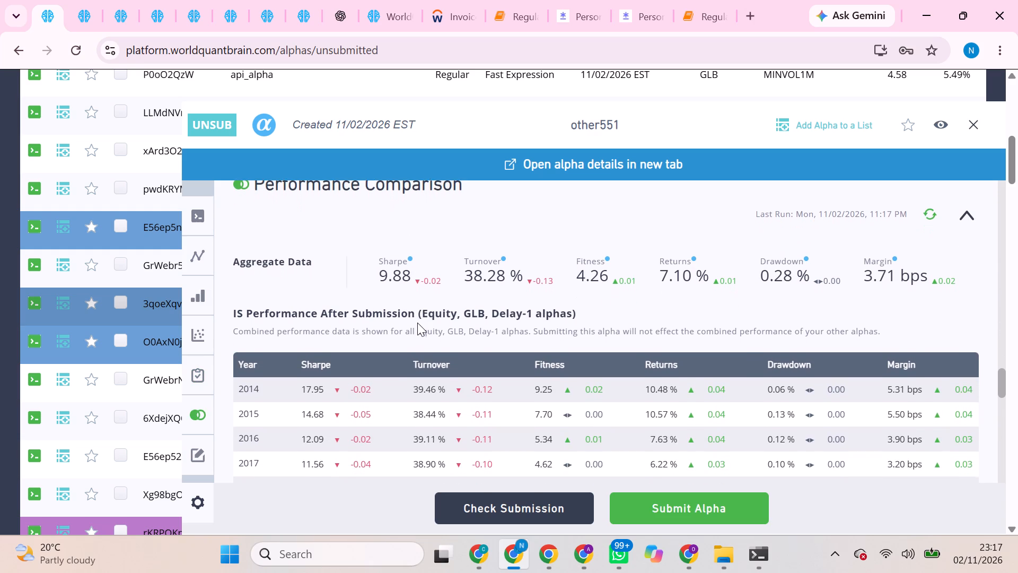
{"action": "scroll", "coordinate": [417, 323], "scroll_direction": "up", "scroll_amount": 1}
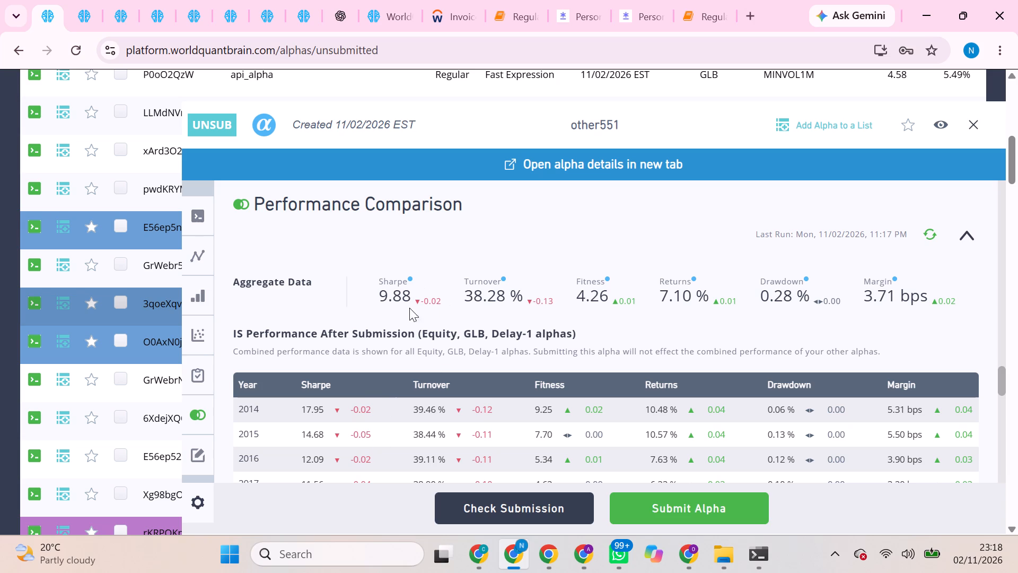
Open the blue-highlighted alpha beginning O0AxN0j and run its Prod, Power Pool and Self Correlation checks.
{"action": "left_click", "coordinate": [158, 334]}
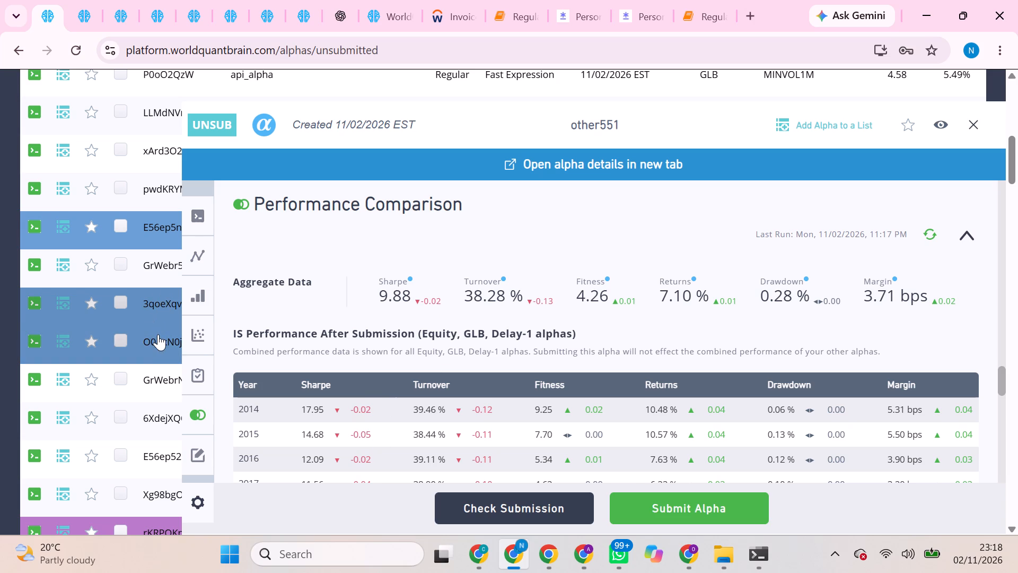
{"action": "scroll", "coordinate": [592, 310], "scroll_direction": "up", "scroll_amount": 3}
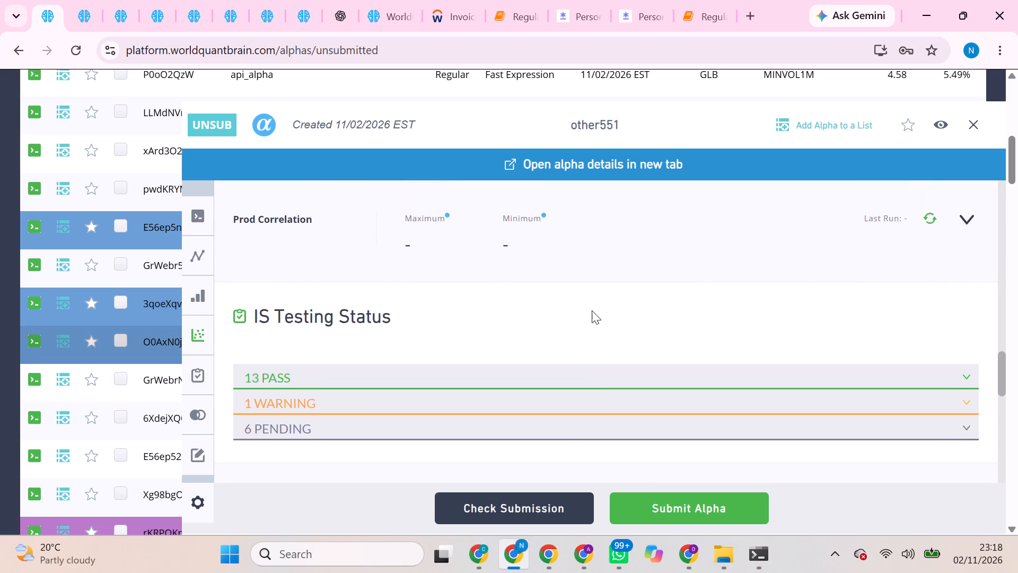
{"action": "double_click", "coordinate": [592, 310]}
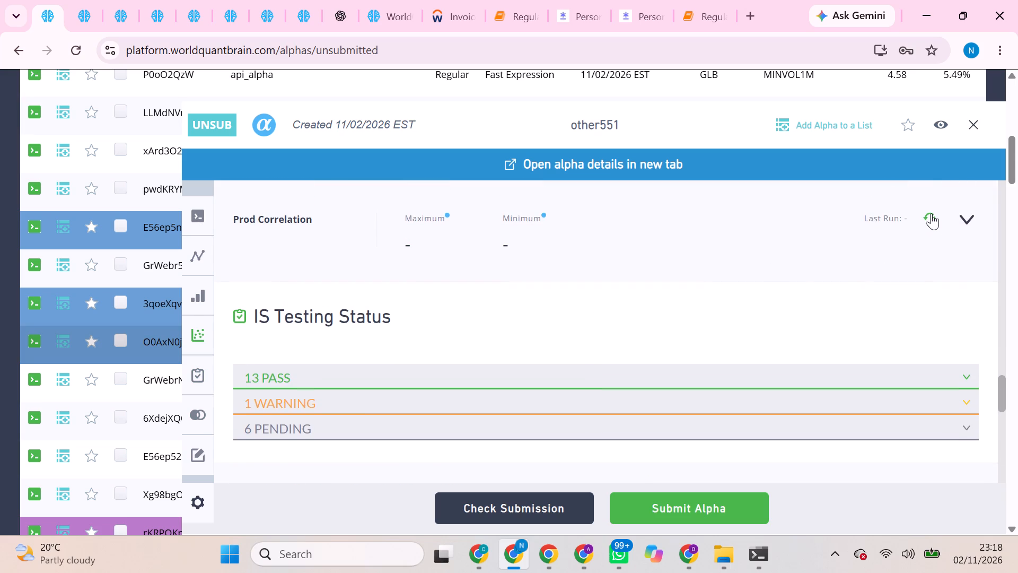
{"action": "left_click", "coordinate": [931, 216]}
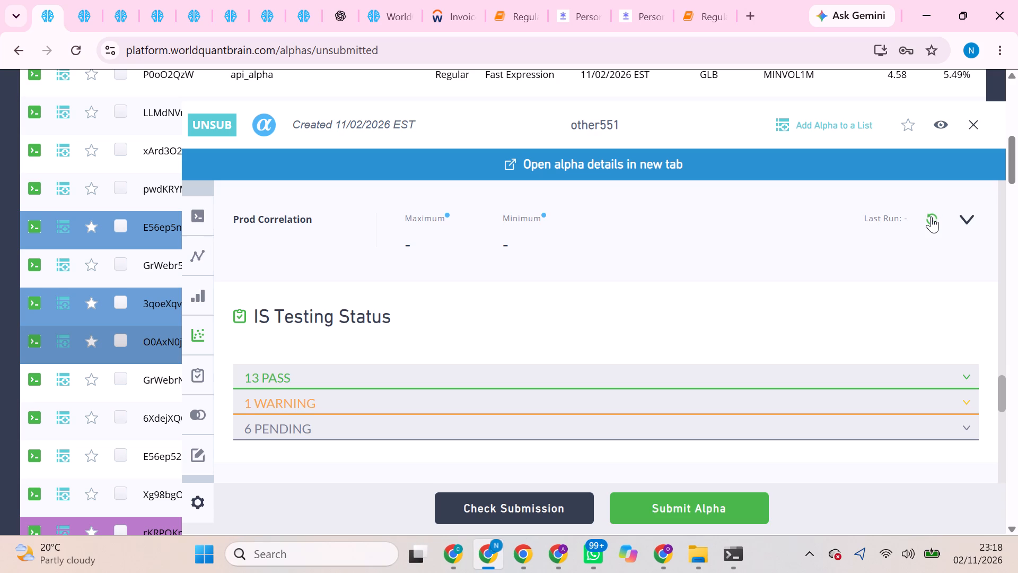
{"action": "scroll", "coordinate": [931, 216], "scroll_direction": "up", "scroll_amount": 3}
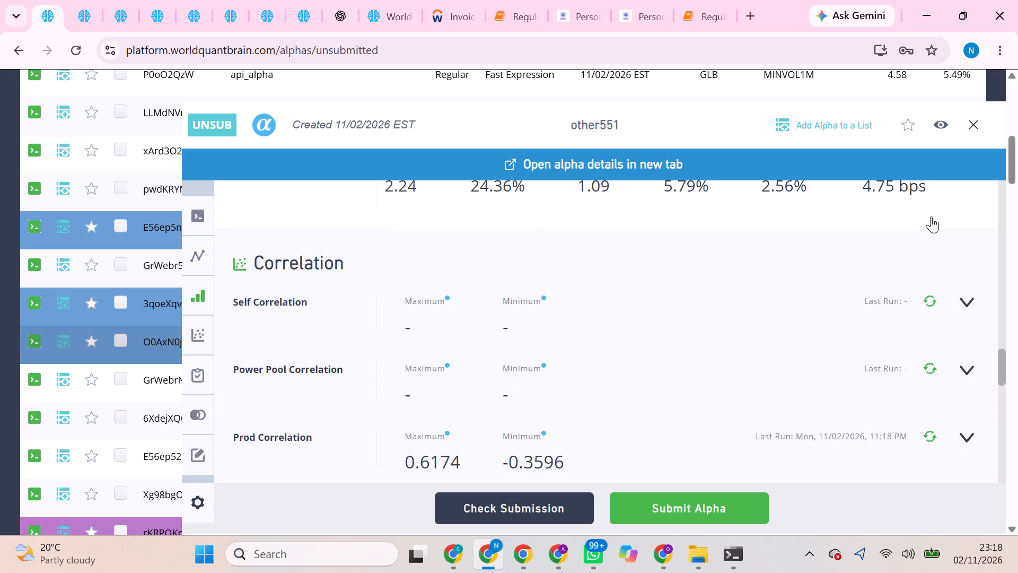
{"action": "left_click", "coordinate": [933, 375]}
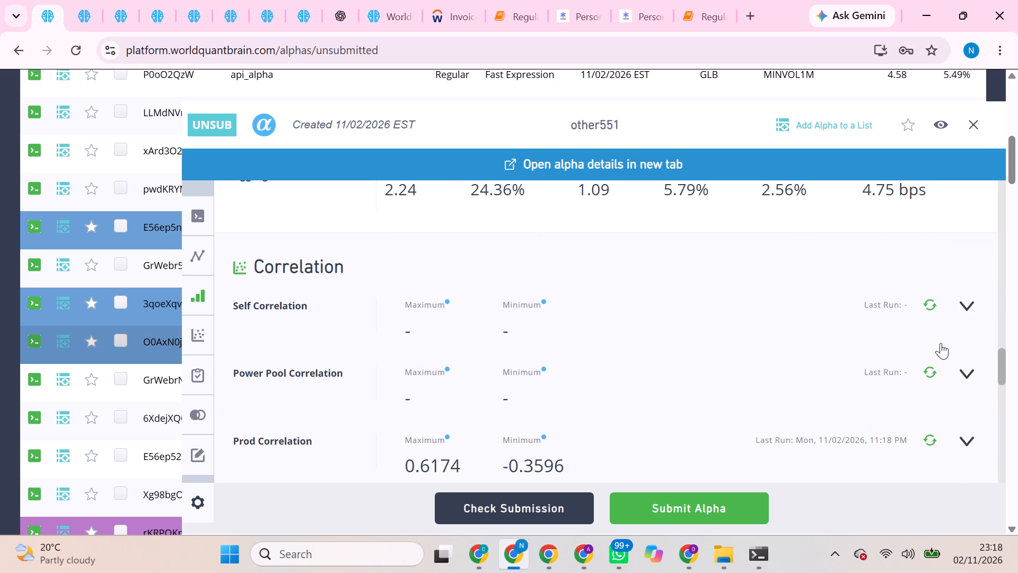
{"action": "left_click", "coordinate": [930, 308]}
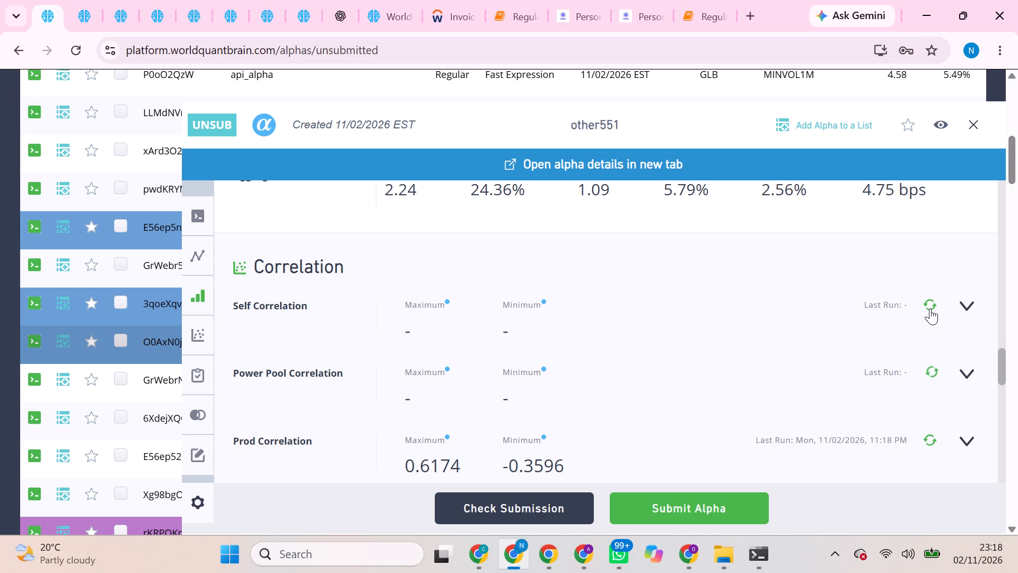
{"action": "left_click", "coordinate": [930, 306]}
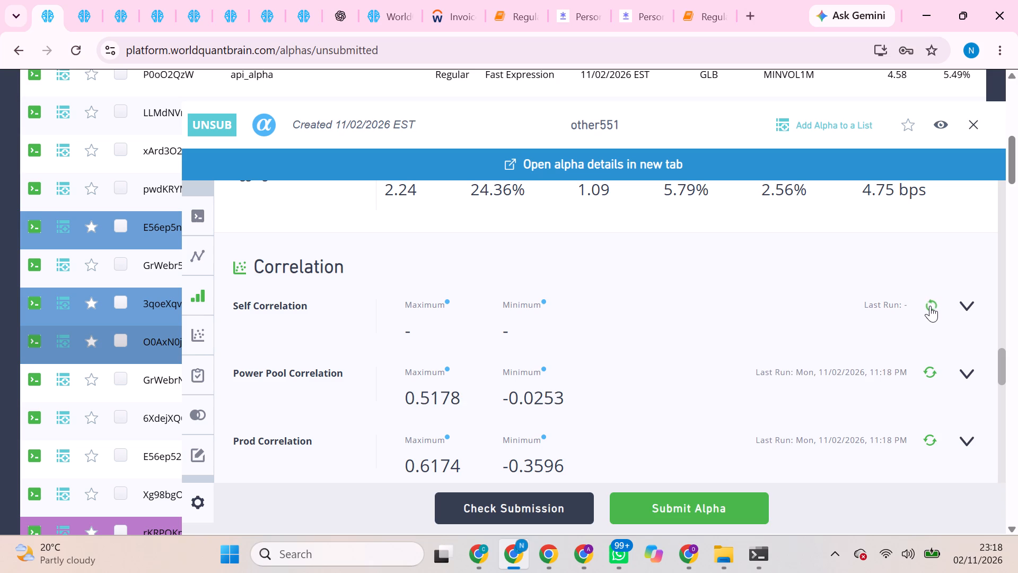
Run the Performance Comparison for the alpha beginning O0AxN0j and expand its results.
{"action": "scroll", "coordinate": [813, 412], "scroll_direction": "down", "scroll_amount": 1}
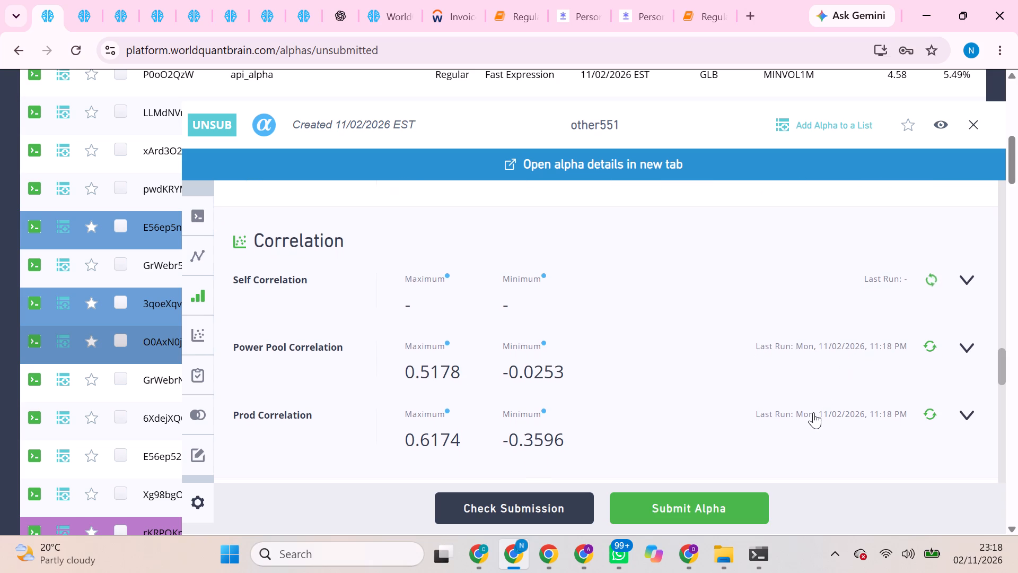
{"action": "scroll", "coordinate": [813, 412], "scroll_direction": "down", "scroll_amount": 2}
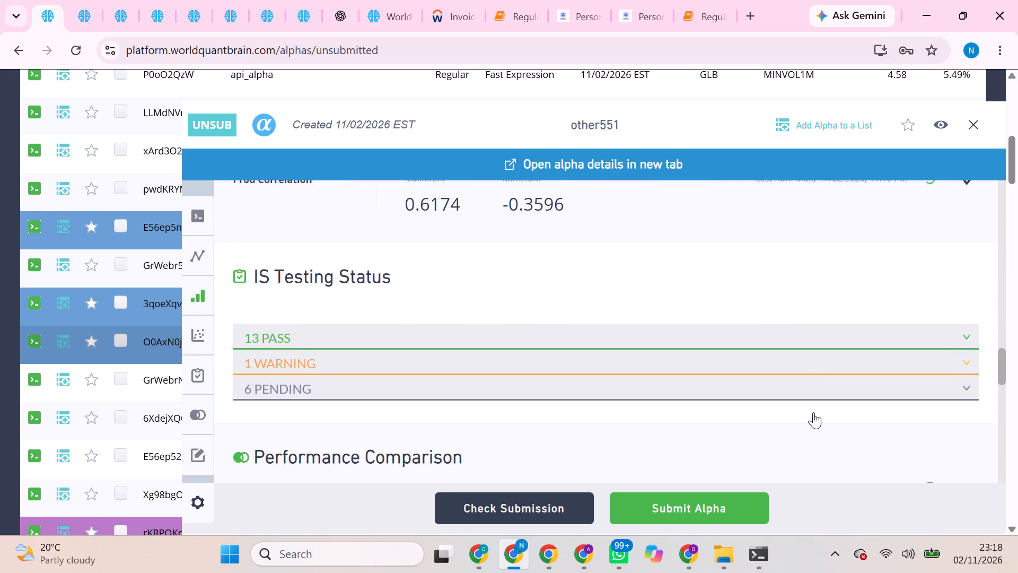
{"action": "scroll", "coordinate": [813, 412], "scroll_direction": "down", "scroll_amount": 2}
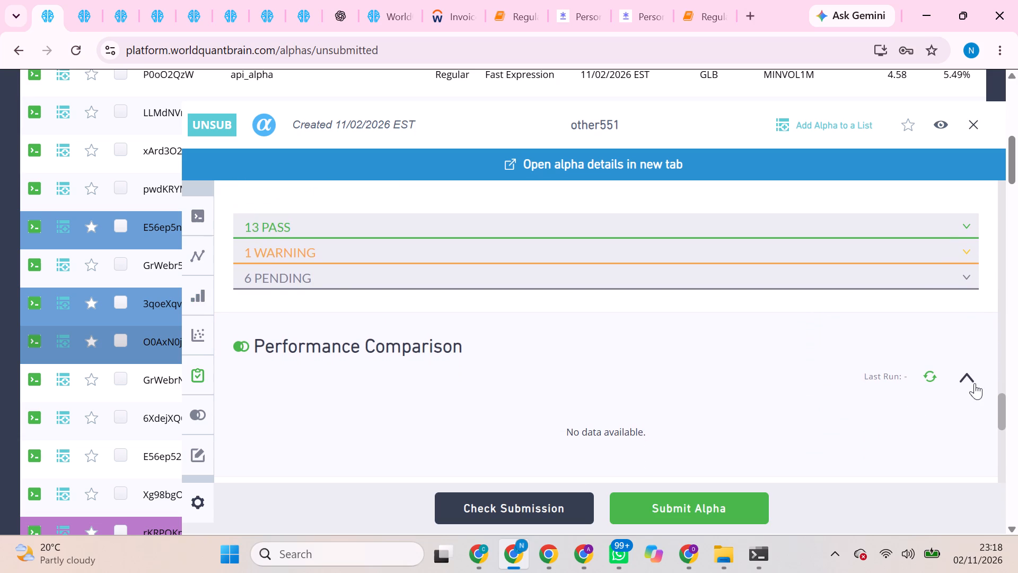
{"action": "left_click", "coordinate": [964, 377]}
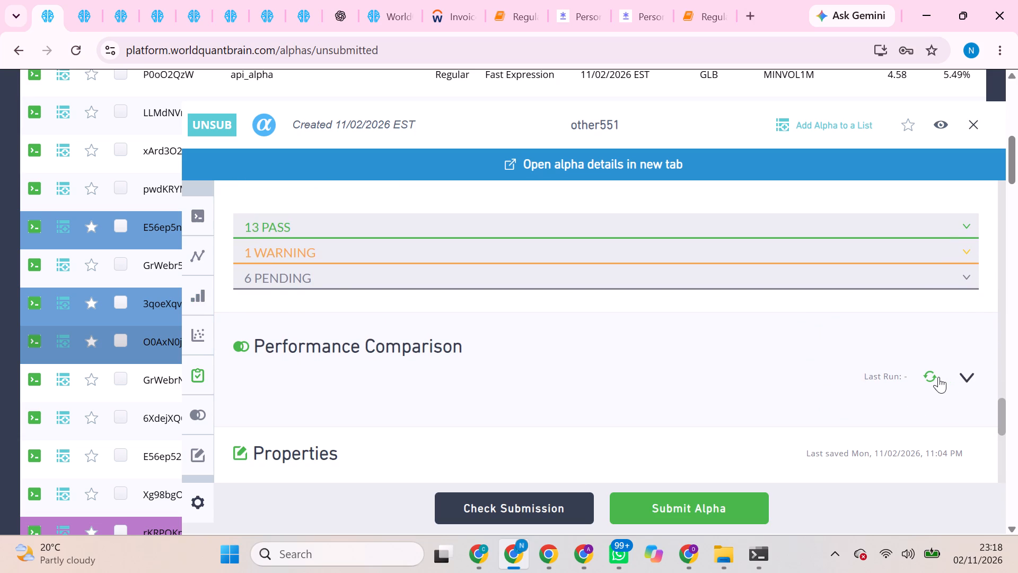
{"action": "left_click", "coordinate": [938, 377]}
{"action": "left_click", "coordinate": [935, 377]}
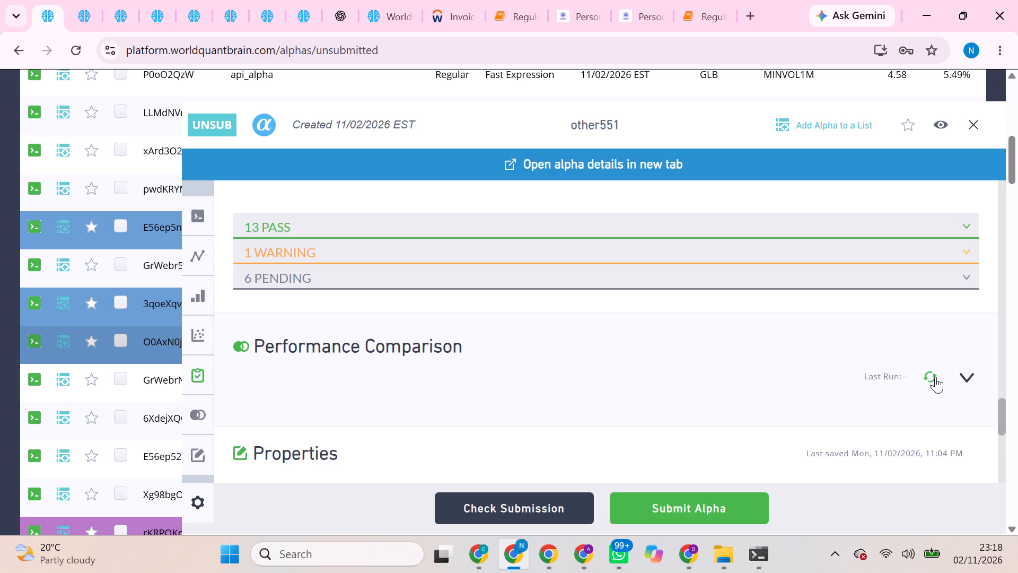
{"action": "left_click", "coordinate": [935, 377]}
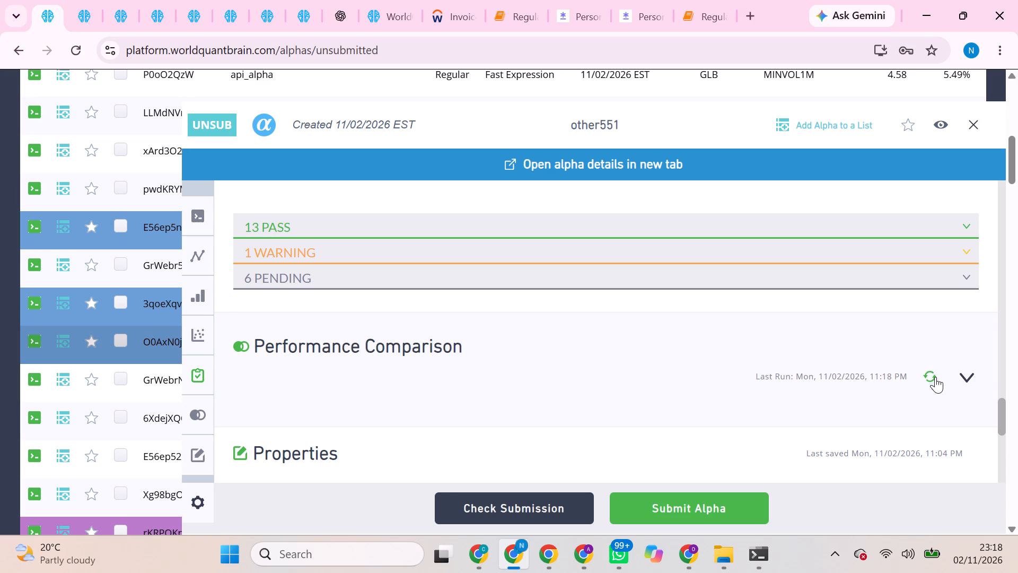
{"action": "left_click", "coordinate": [935, 377]}
{"action": "left_click", "coordinate": [963, 372]}
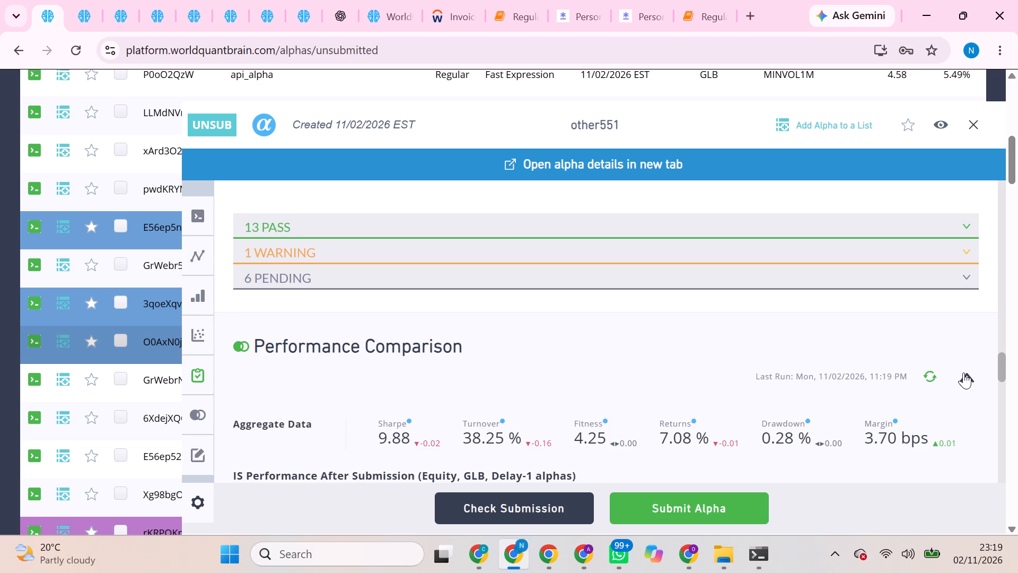
{"action": "scroll", "coordinate": [669, 378], "scroll_direction": "down", "scroll_amount": 1}
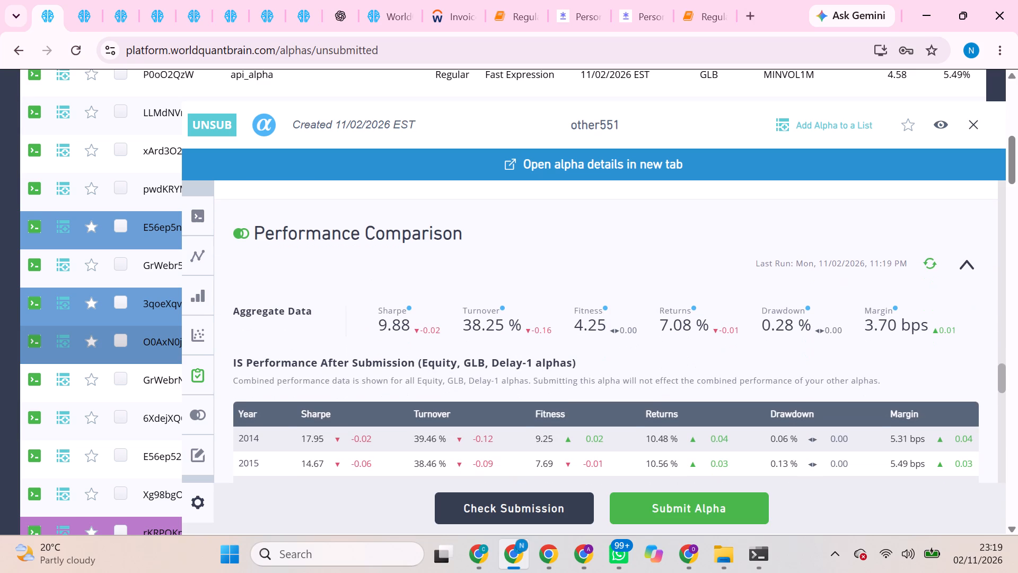
{"action": "scroll", "coordinate": [567, 375], "scroll_direction": "up", "scroll_amount": 1}
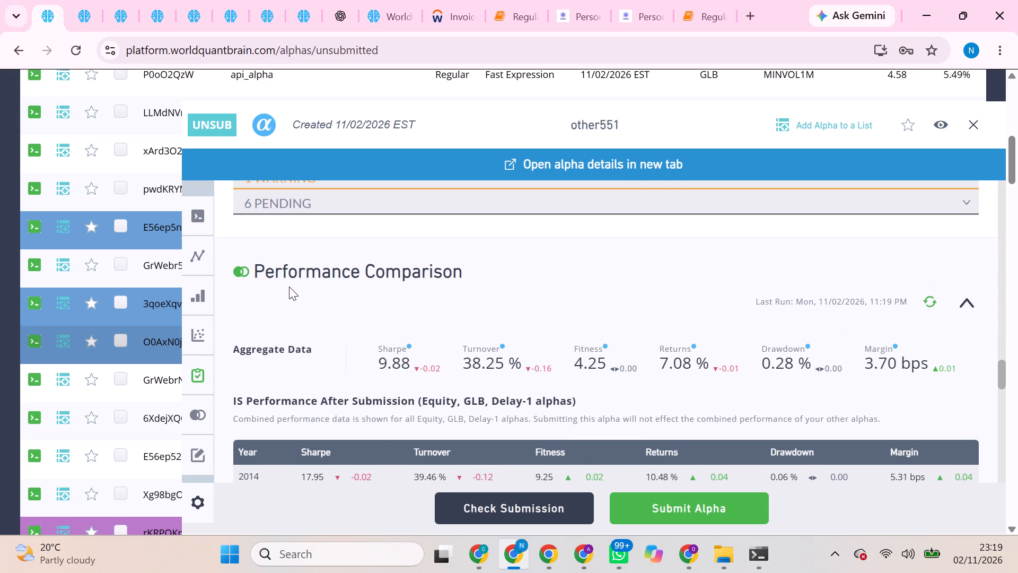
Compare the aggregate Performance Comparison changes of alphas 3qoeXqv6, O0AxN0j… and E56ep5n1 by switching between them.
{"action": "left_click", "coordinate": [166, 289]}
{"action": "left_click", "coordinate": [166, 289]}
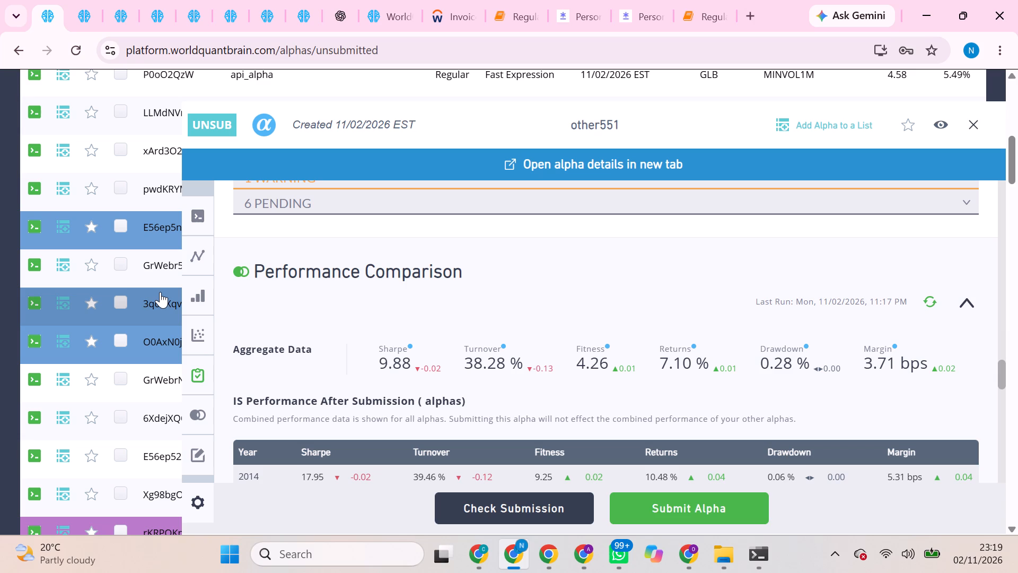
{"action": "left_click", "coordinate": [160, 292]}
{"action": "left_click", "coordinate": [165, 314]}
{"action": "triple_click", "coordinate": [165, 314]}
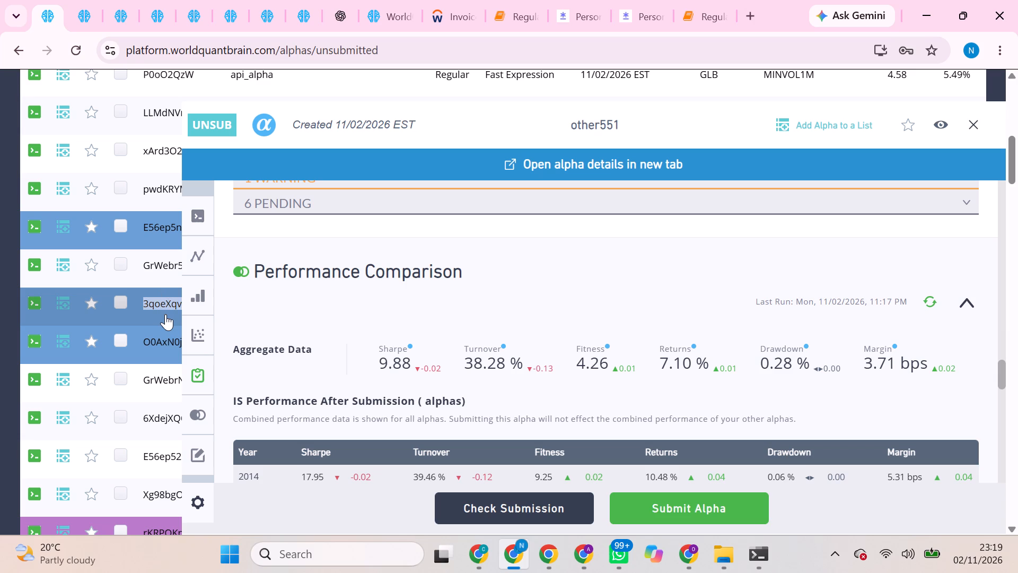
{"action": "left_click", "coordinate": [165, 314]}
{"action": "left_click", "coordinate": [164, 345]}
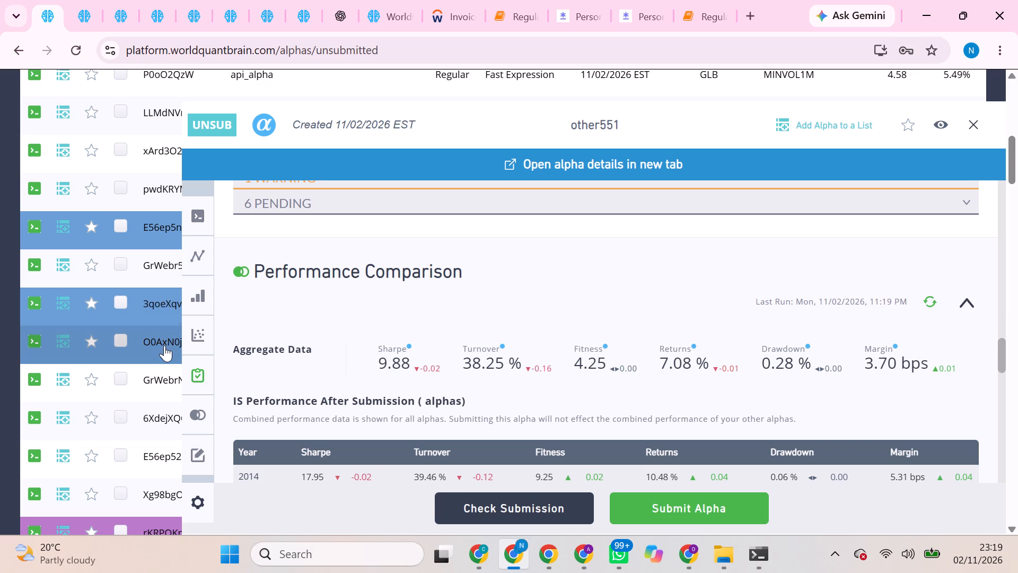
{"action": "left_click", "coordinate": [164, 345]}
{"action": "left_click_drag", "start_coordinate": [164, 345], "coordinate": [165, 297]}
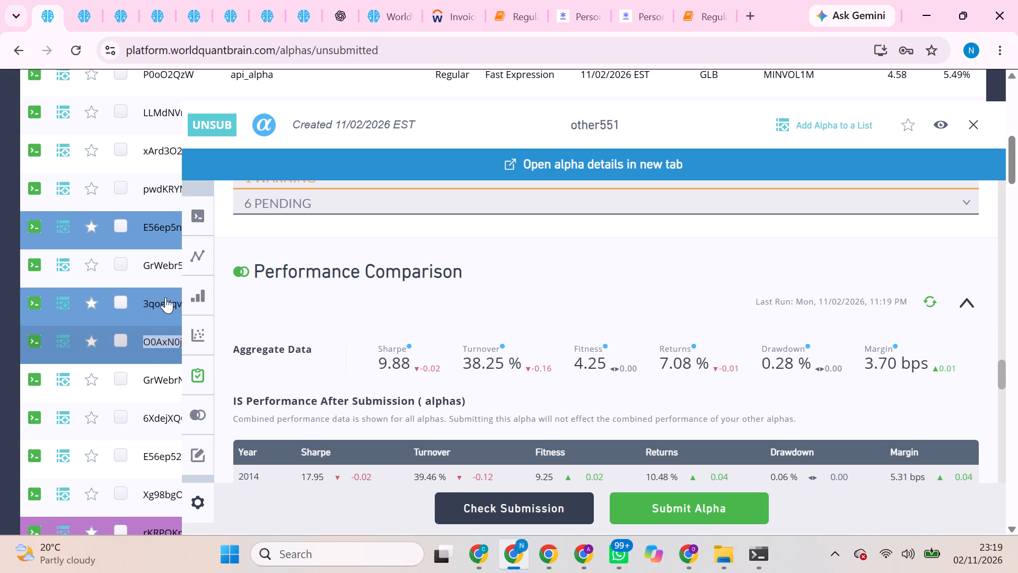
{"action": "left_click_drag", "start_coordinate": [165, 297], "coordinate": [165, 292]}
{"action": "left_click", "coordinate": [165, 292]}
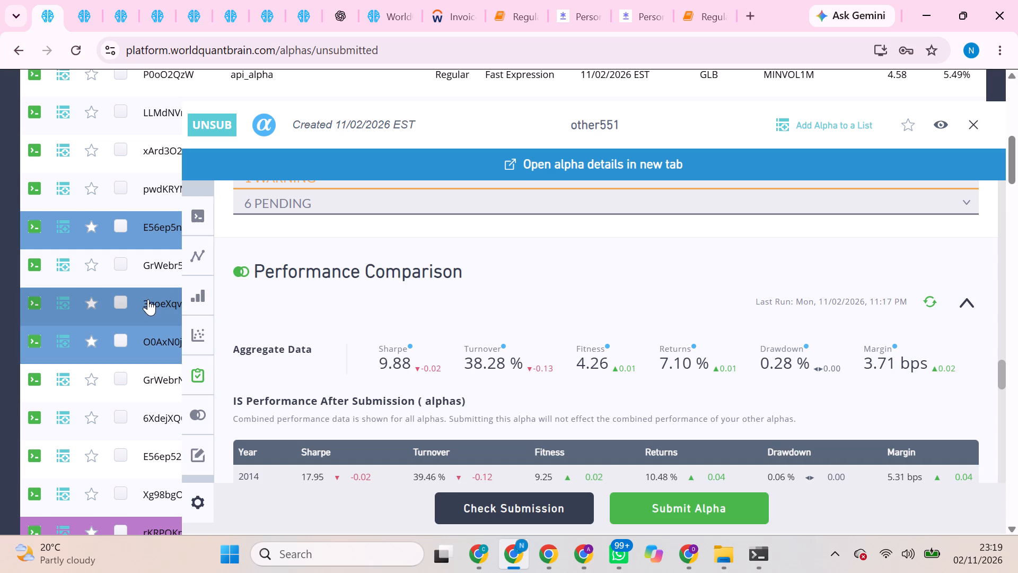
{"action": "left_click", "coordinate": [156, 230]}
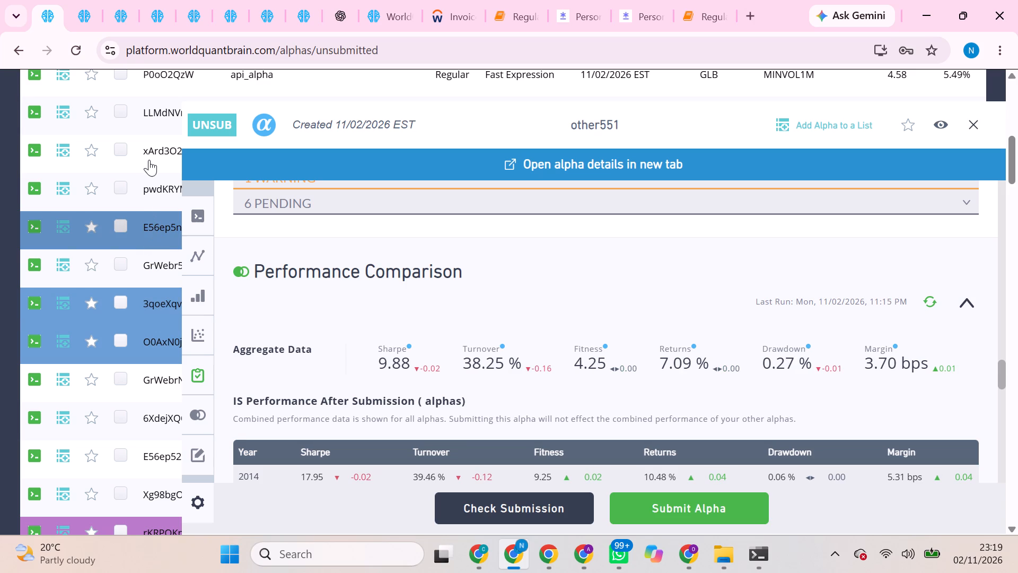
Open the blue-highlighted alpha beginning 2rANw86 and examine its Performance Comparison aggregate changes and yearly after-submission figures.
{"action": "scroll", "coordinate": [149, 160], "scroll_direction": "up", "scroll_amount": 3}
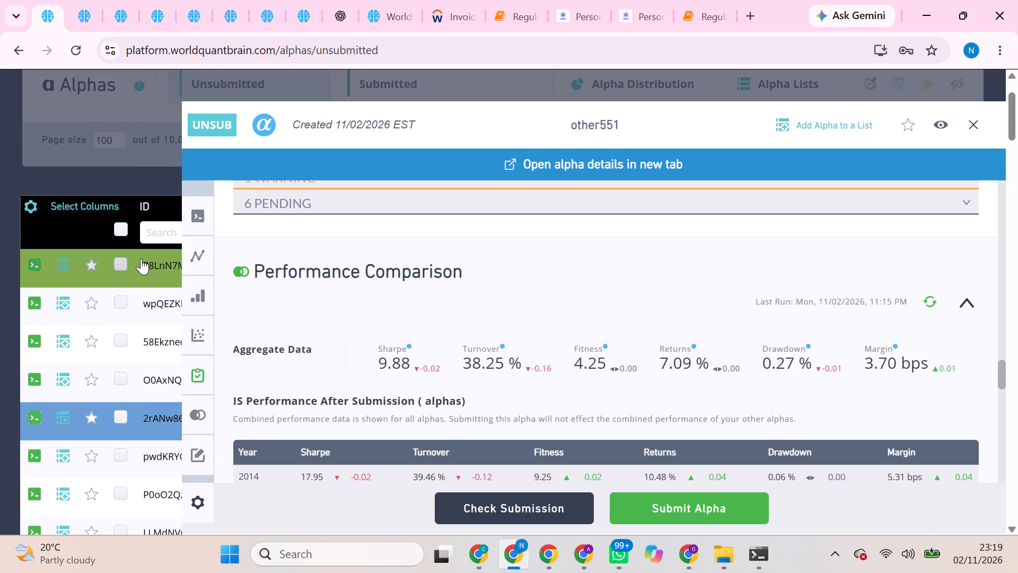
{"action": "scroll", "coordinate": [141, 258], "scroll_direction": "down", "scroll_amount": 1}
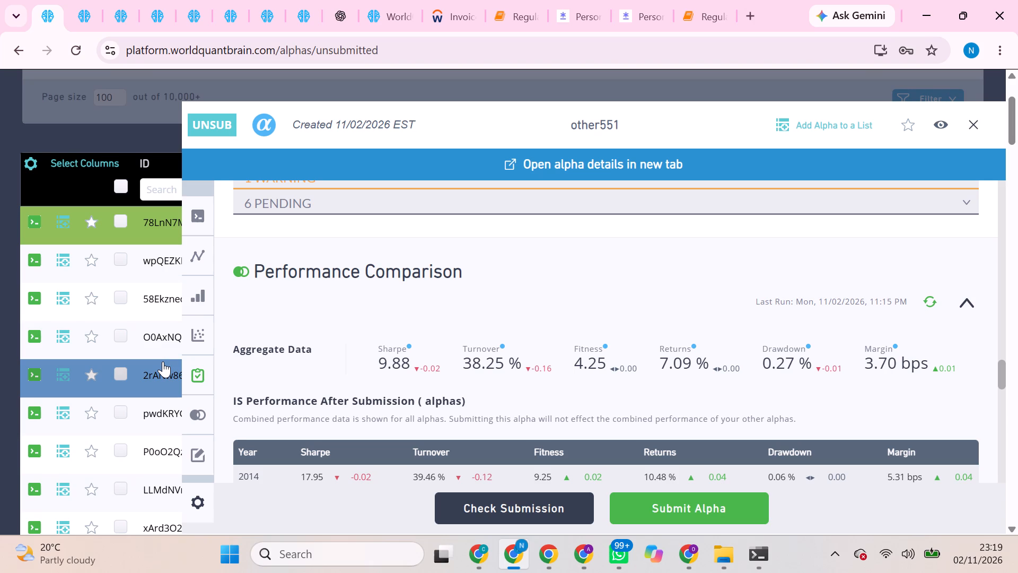
{"action": "left_click", "coordinate": [163, 361]}
{"action": "left_click", "coordinate": [163, 361]}
{"action": "double_click", "coordinate": [163, 361]}
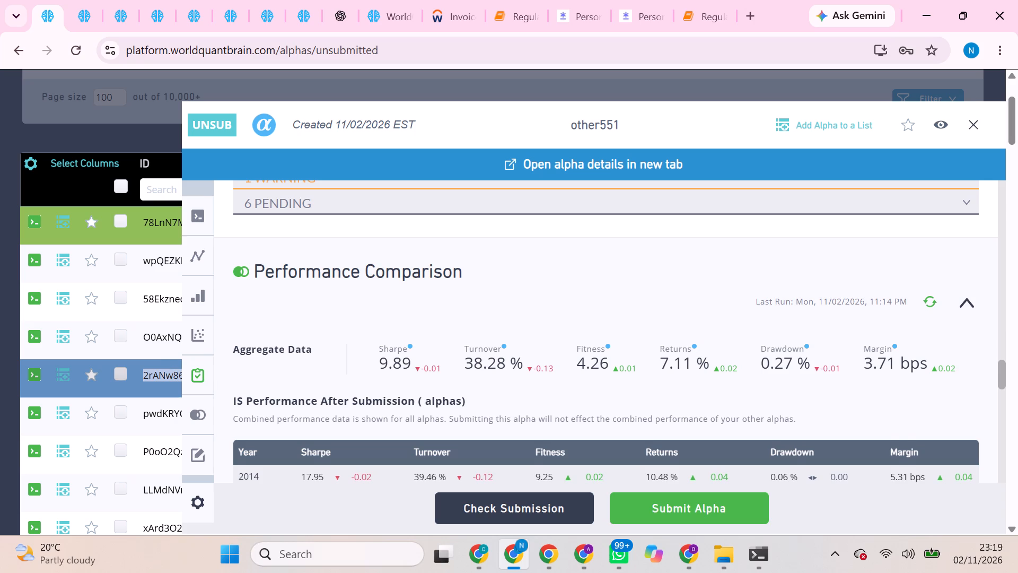
{"action": "scroll", "coordinate": [342, 423], "scroll_direction": "down", "scroll_amount": 2}
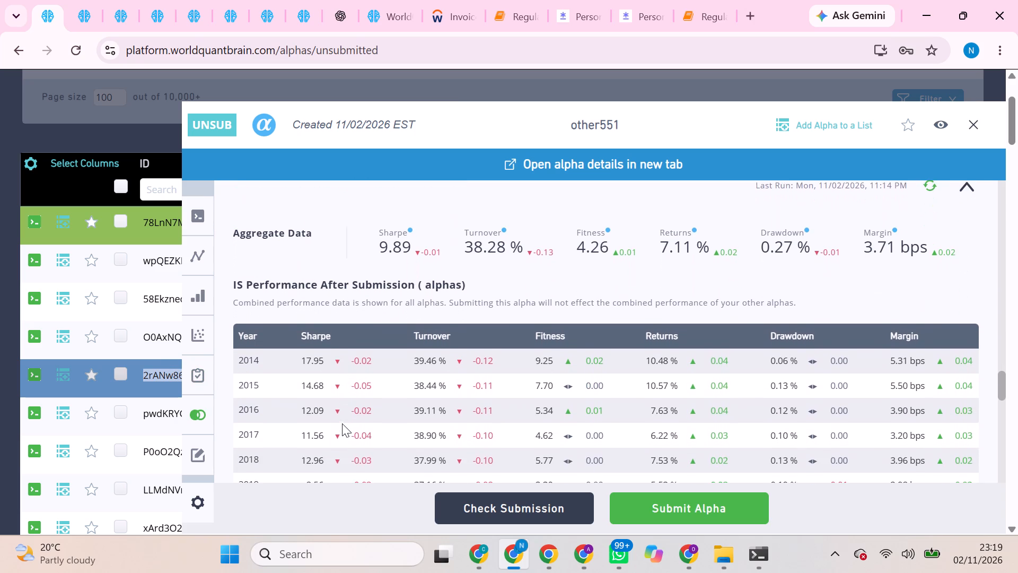
{"action": "scroll", "coordinate": [342, 423], "scroll_direction": "down", "scroll_amount": 3}
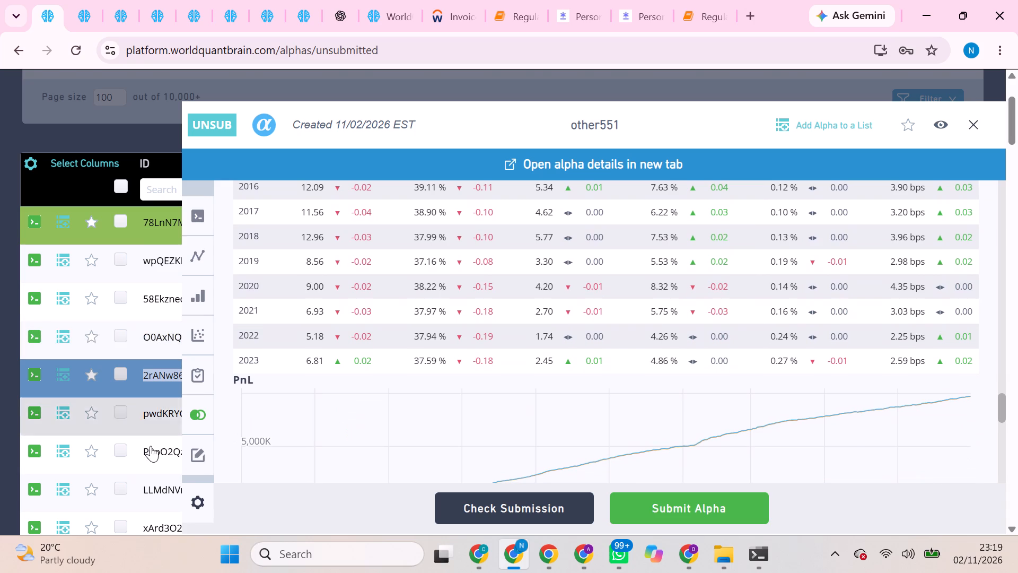
Review the Performance Comparison figures of alpha E56ep5n1 against those of the alpha beginning O0AxN0j.
{"action": "scroll", "coordinate": [151, 446], "scroll_direction": "down", "scroll_amount": 2}
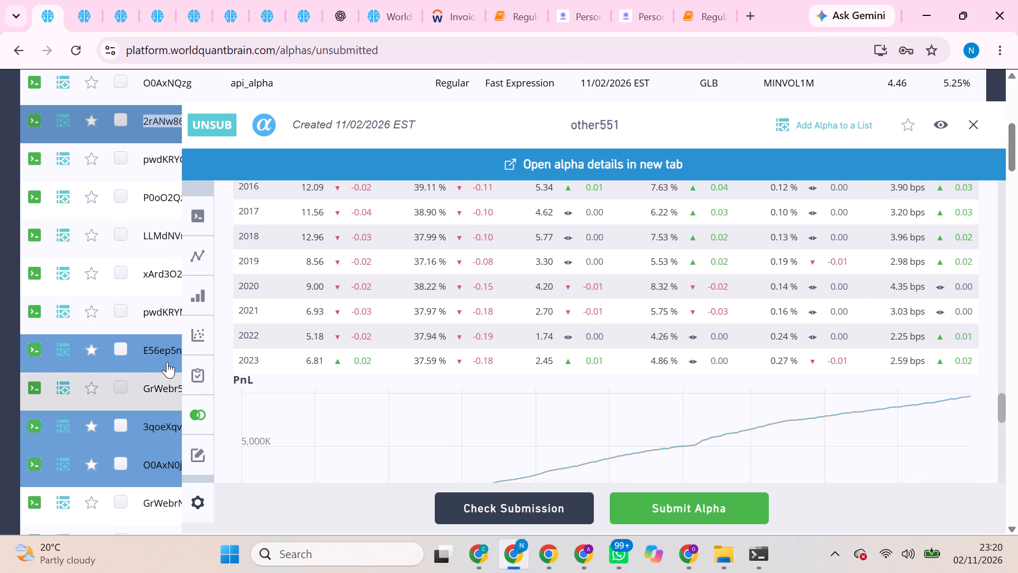
{"action": "left_click", "coordinate": [167, 362]}
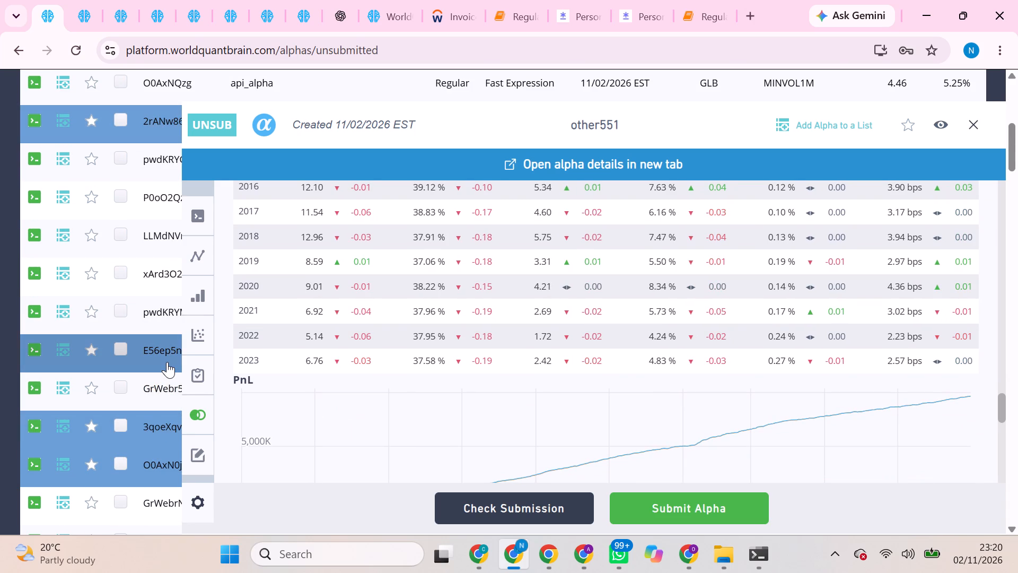
{"action": "left_click", "coordinate": [167, 362]}
{"action": "scroll", "coordinate": [440, 393], "scroll_direction": "up", "scroll_amount": 2}
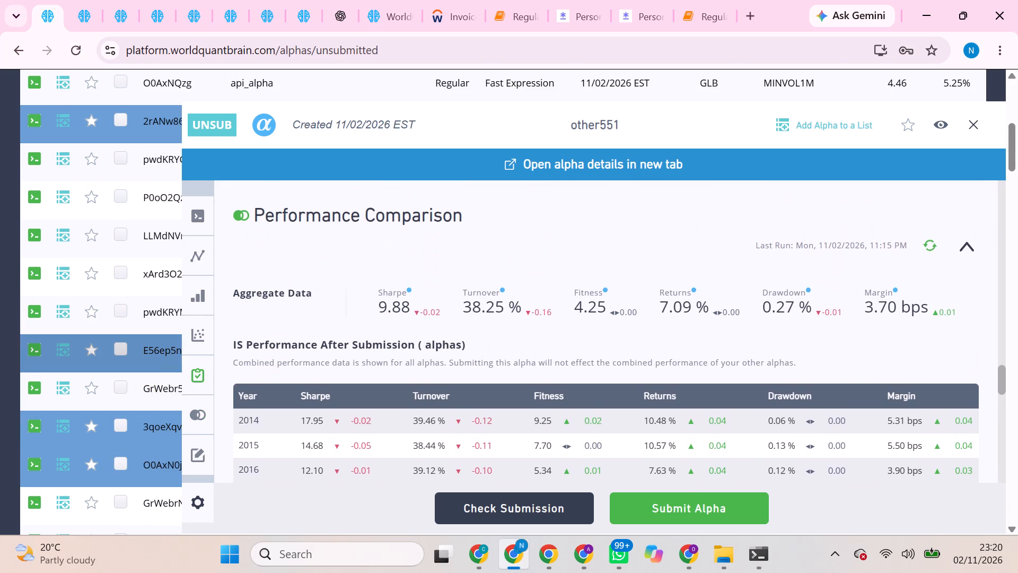
{"action": "scroll", "coordinate": [440, 393], "scroll_direction": "up", "scroll_amount": 2}
{"action": "scroll", "coordinate": [134, 434], "scroll_direction": "down", "scroll_amount": 1}
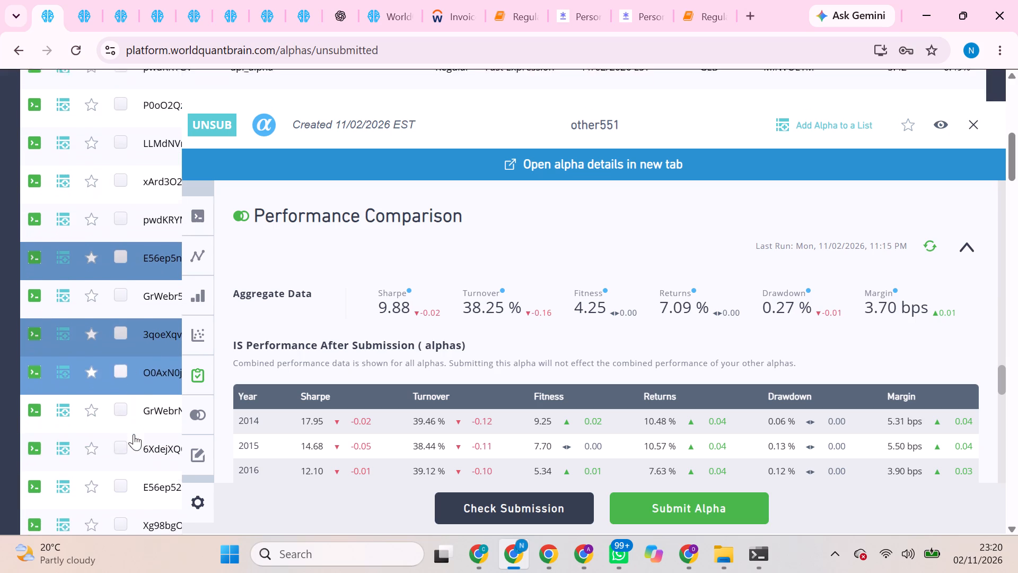
{"action": "left_click", "coordinate": [157, 371]}
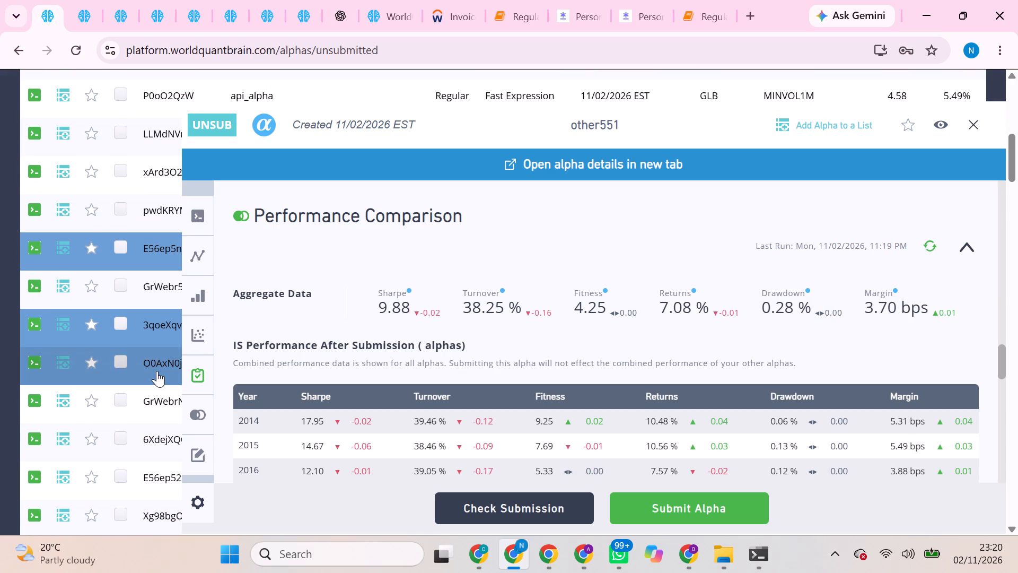
Compare the Performance Comparison figures of the blue-highlighted alphas beginning O0AxN0j, 3qoeXqv and E56ep5n by switching between them.
{"action": "triple_click", "coordinate": [157, 371]}
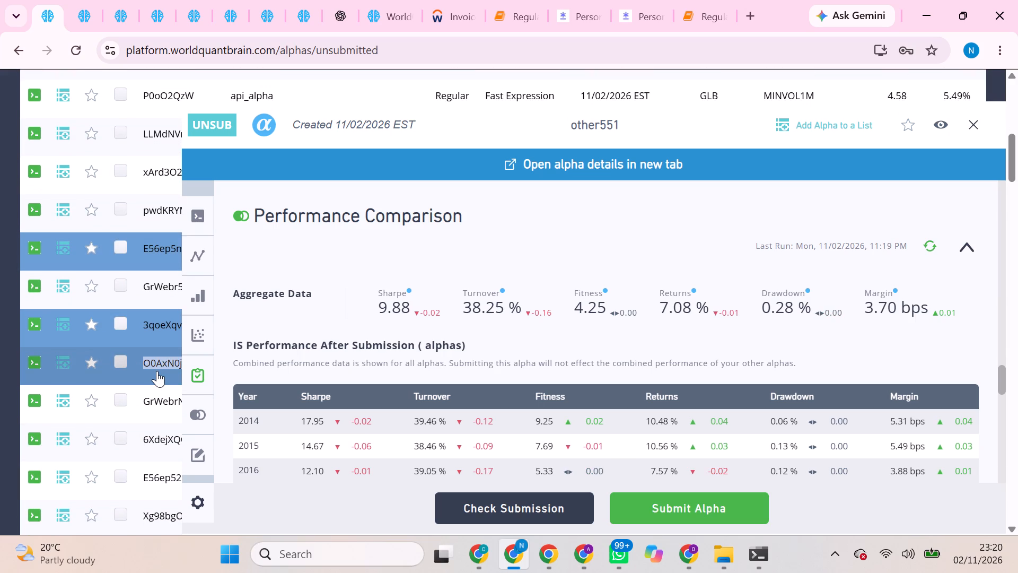
{"action": "left_click", "coordinate": [157, 371]}
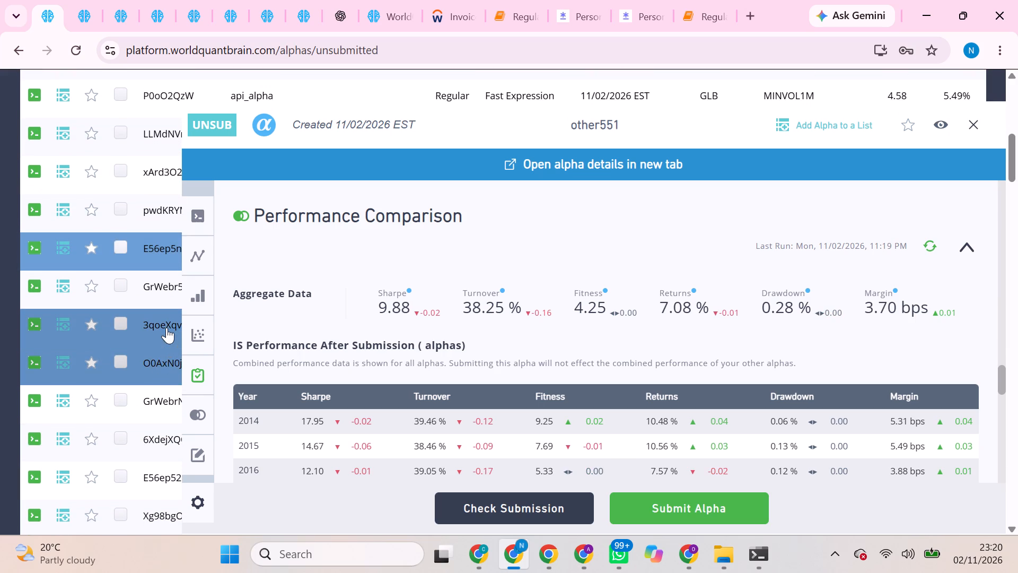
{"action": "left_click", "coordinate": [166, 325]}
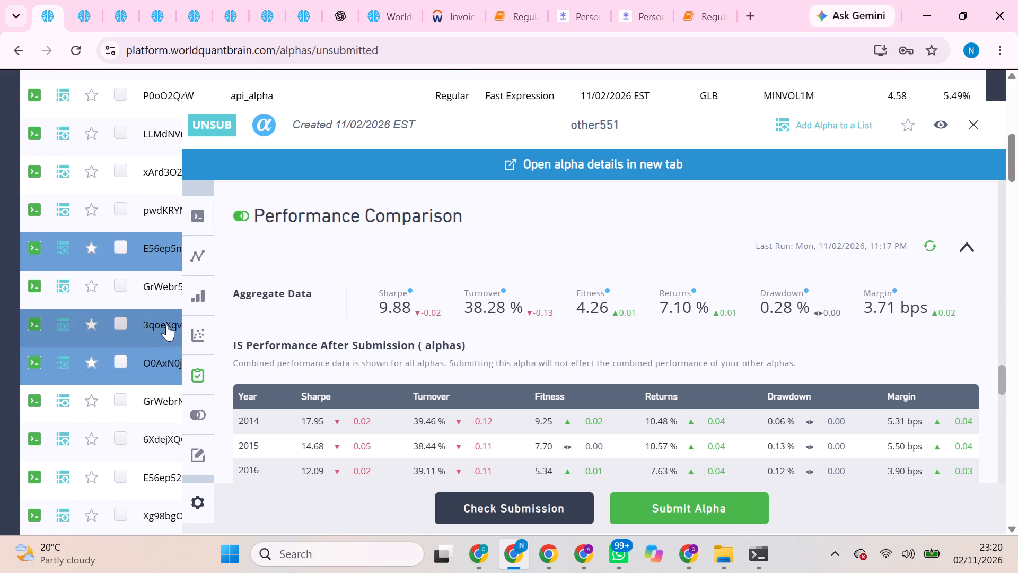
{"action": "left_click", "coordinate": [167, 380]}
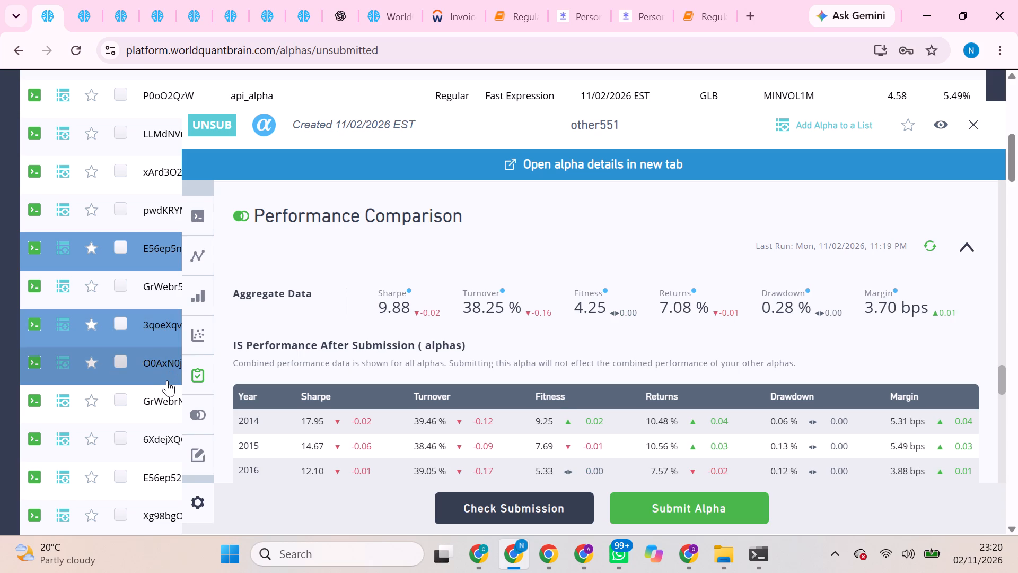
{"action": "left_click", "coordinate": [151, 312]}
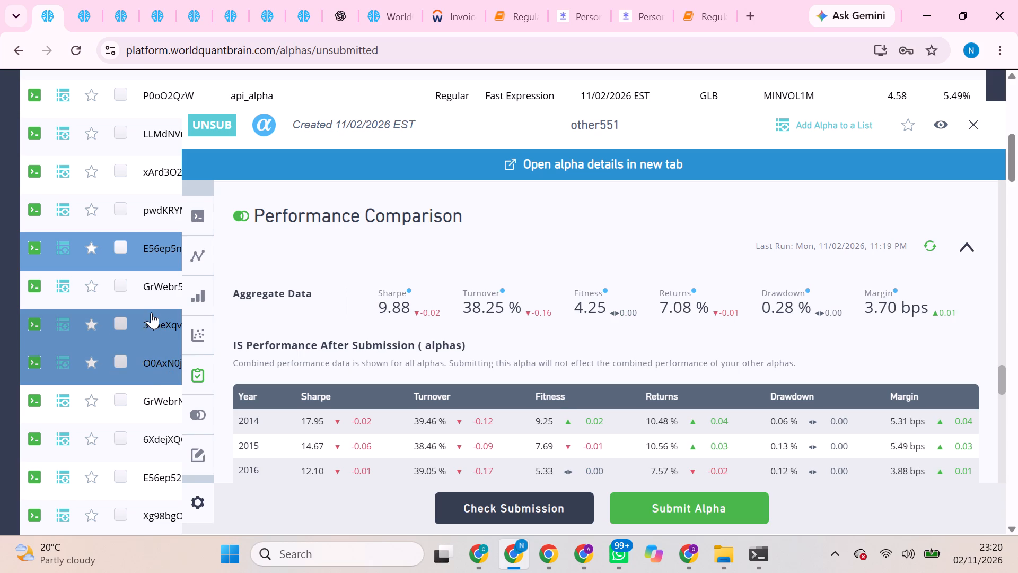
{"action": "left_click", "coordinate": [164, 366]}
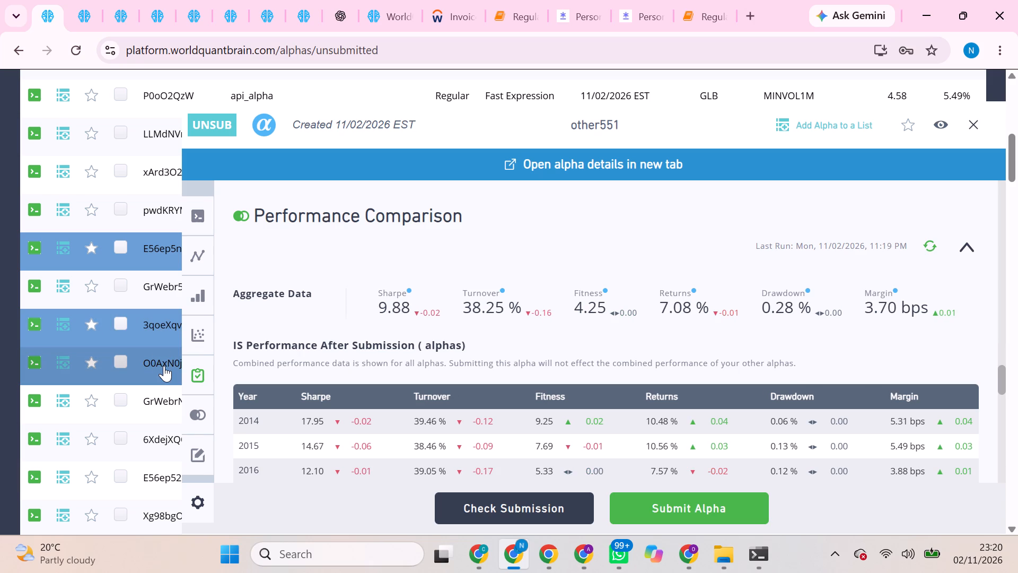
{"action": "left_click", "coordinate": [164, 366]}
{"action": "double_click", "coordinate": [164, 366]}
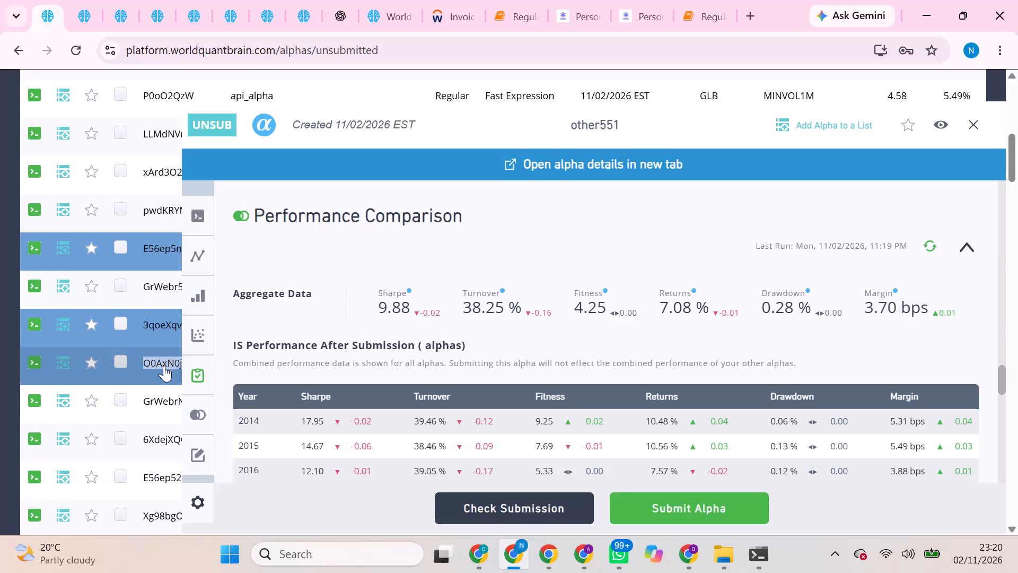
{"action": "left_click_drag", "start_coordinate": [164, 366], "coordinate": [148, 316]}
{"action": "left_click", "coordinate": [147, 316]}
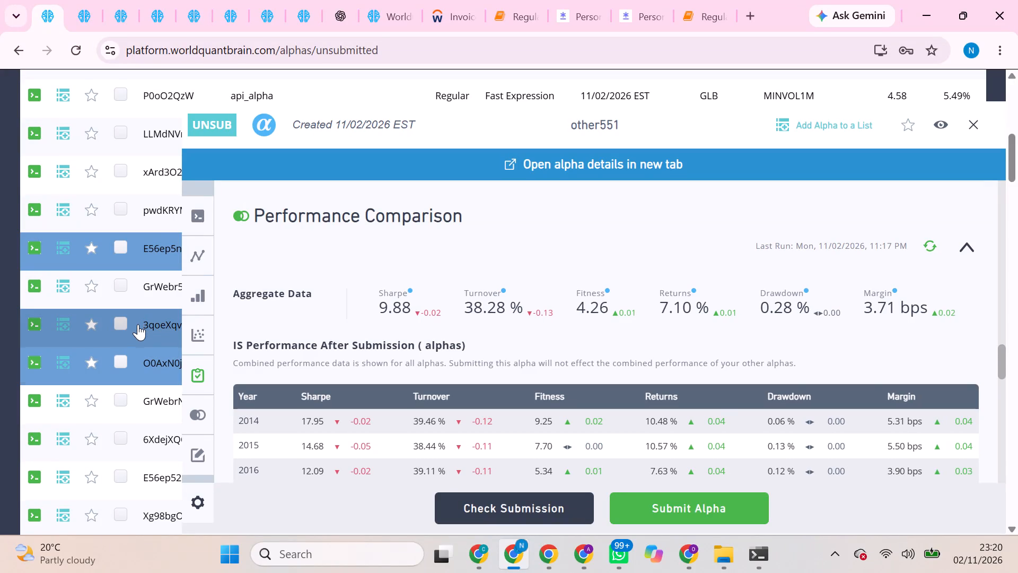
{"action": "left_click", "coordinate": [138, 324]}
{"action": "left_click", "coordinate": [160, 235]}
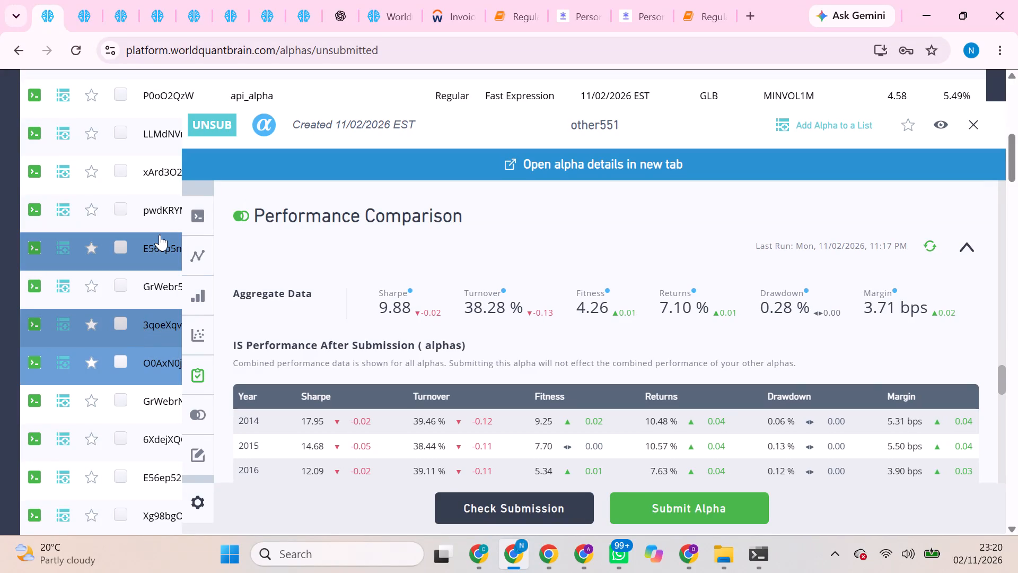
{"action": "left_click", "coordinate": [160, 235]}
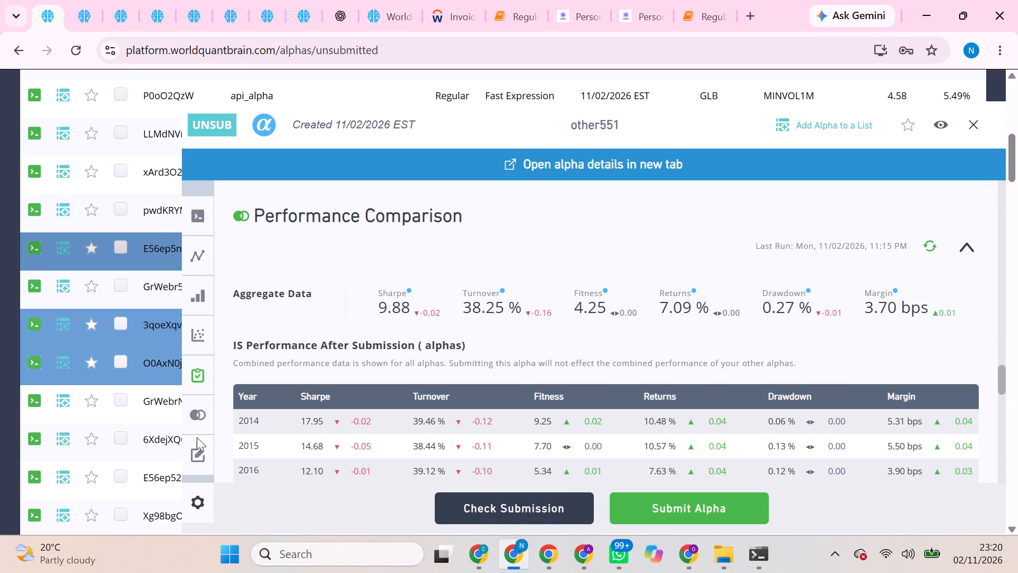
Open the blue-highlighted alpha beginning 2rANw86 and examine its Performance Comparison aggregate changes and yearly after-submission figures.
{"action": "scroll", "coordinate": [166, 385], "scroll_direction": "down", "scroll_amount": 3}
{"action": "scroll", "coordinate": [166, 385], "scroll_direction": "up", "scroll_amount": 1}
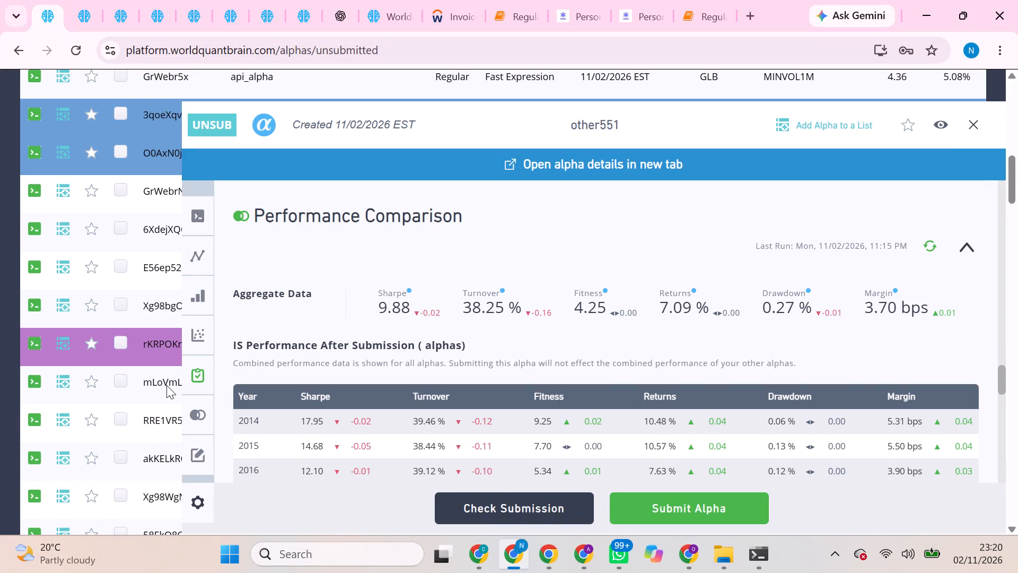
{"action": "scroll", "coordinate": [166, 385], "scroll_direction": "up", "scroll_amount": 3}
{"action": "scroll", "coordinate": [164, 259], "scroll_direction": "up", "scroll_amount": 2}
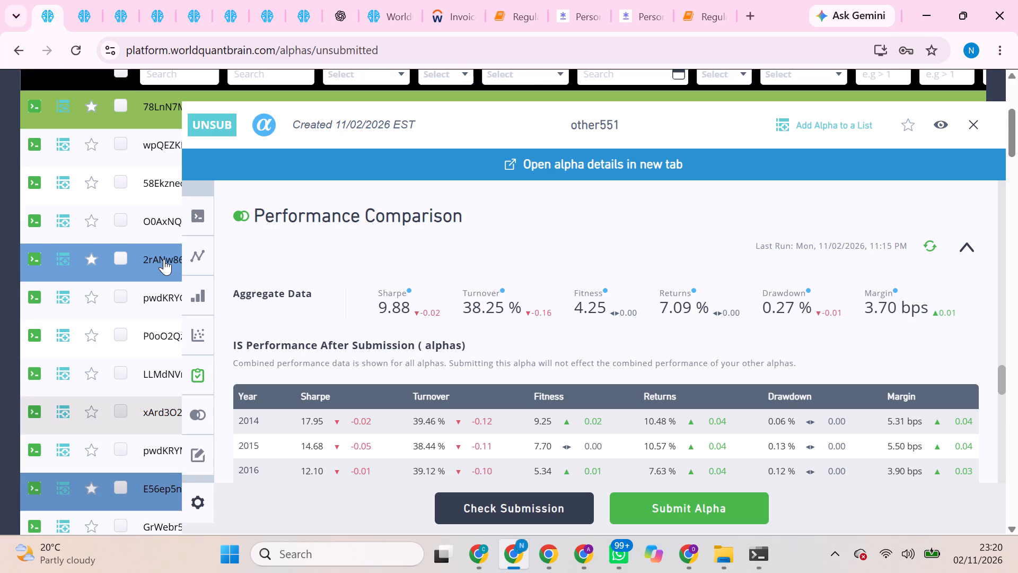
{"action": "left_click", "coordinate": [166, 273]}
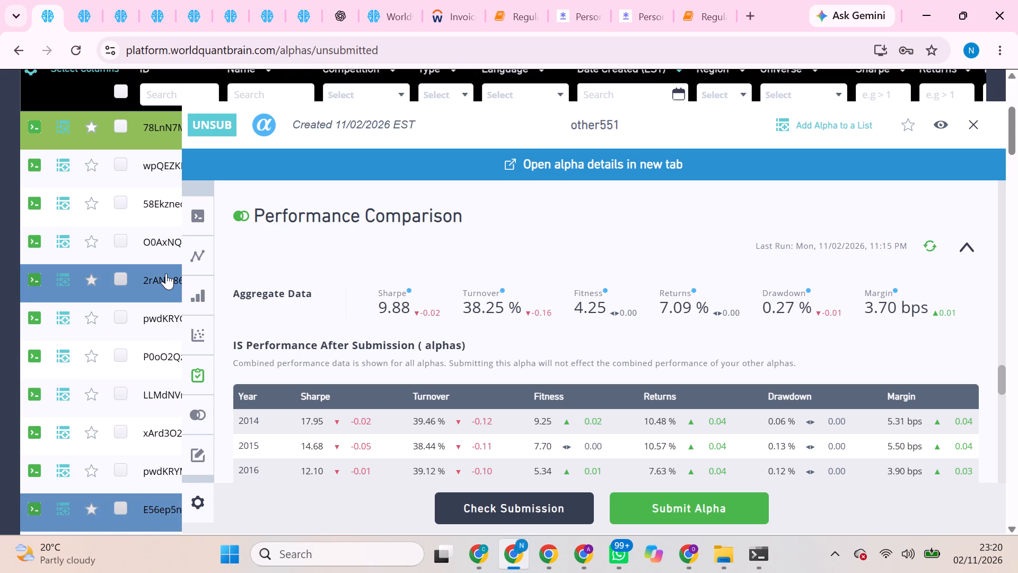
{"action": "double_click", "coordinate": [166, 273]}
{"action": "scroll", "coordinate": [466, 377], "scroll_direction": "down", "scroll_amount": 1}
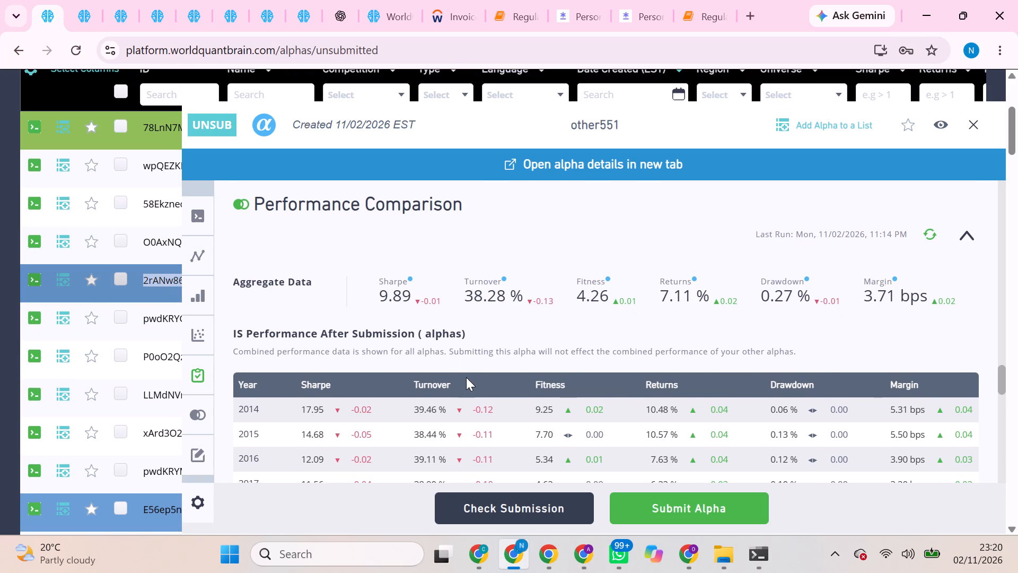
{"action": "scroll", "coordinate": [466, 377], "scroll_direction": "down", "scroll_amount": 1}
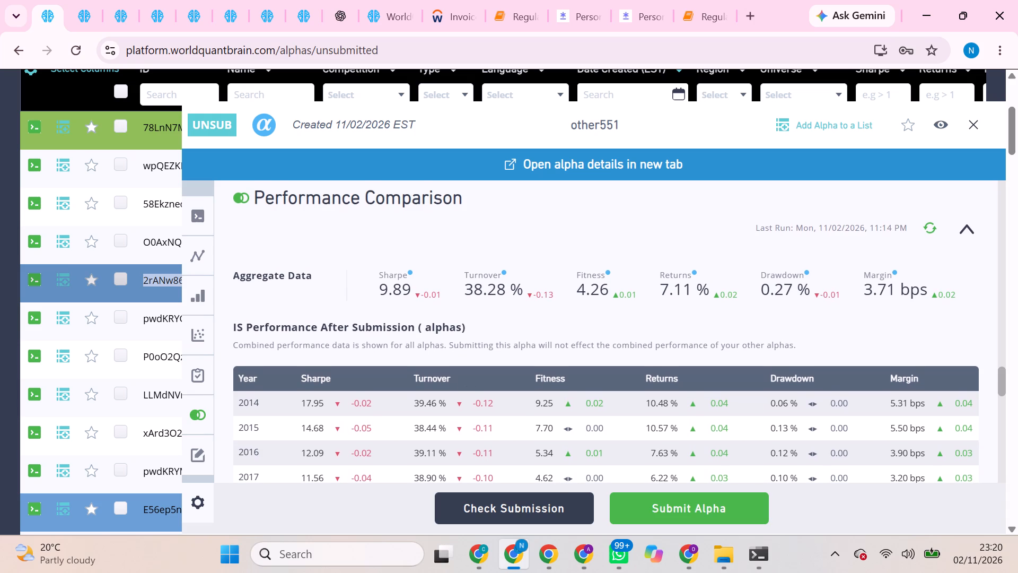
{"action": "scroll", "coordinate": [427, 333], "scroll_direction": "up", "scroll_amount": 2}
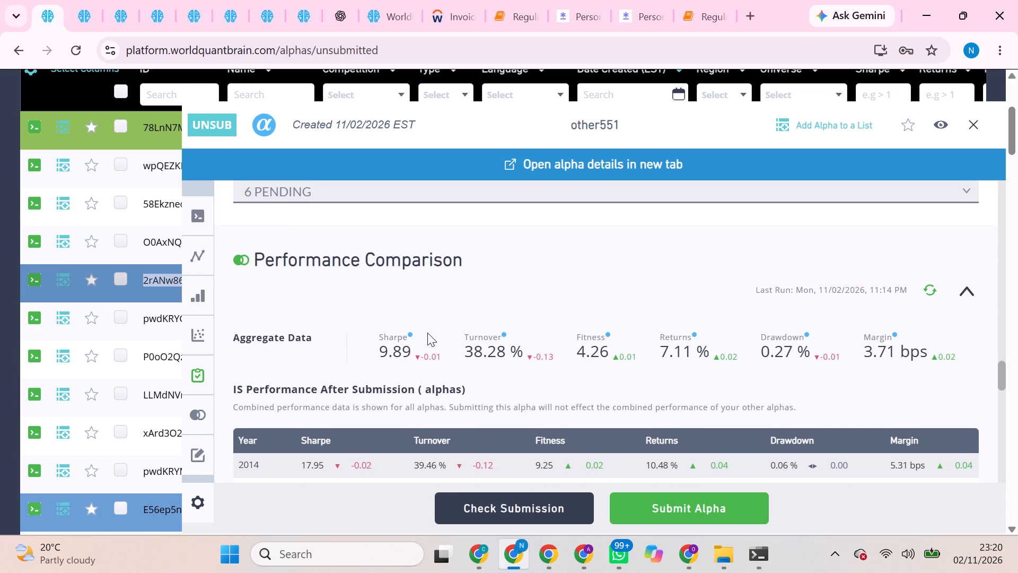
{"action": "scroll", "coordinate": [427, 333], "scroll_direction": "up", "scroll_amount": 1}
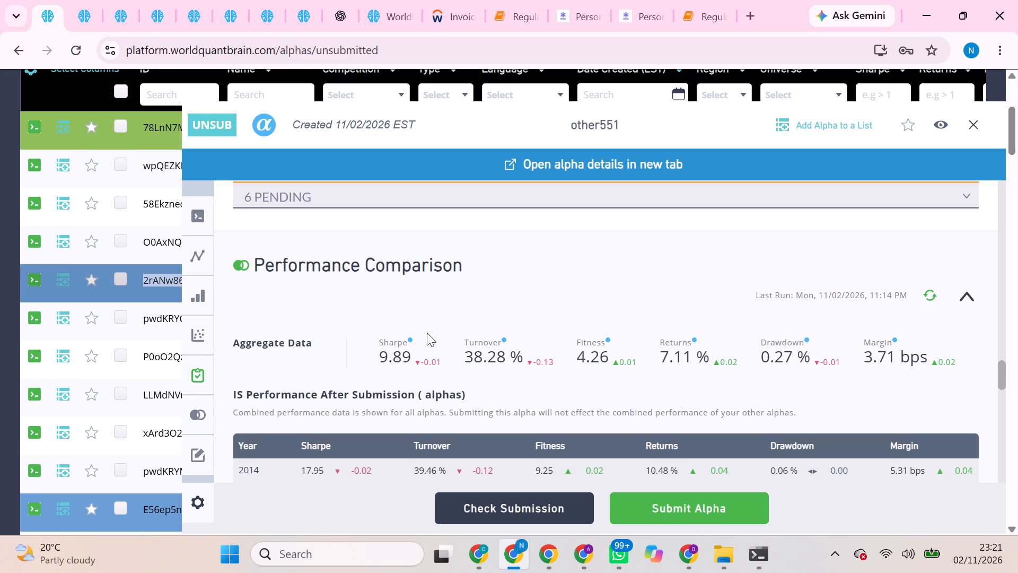
Open the green-highlighted alpha 78LnN7MZ and examine its PnL chart, yearly IS Summary, correlations, testing status and Performance Comparison section.
{"action": "left_click", "coordinate": [177, 130]}
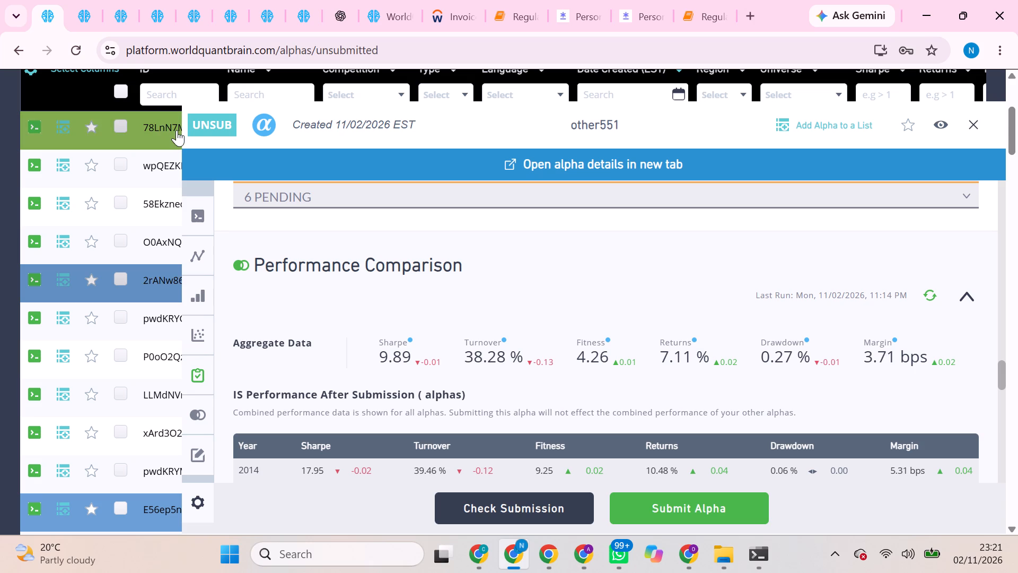
{"action": "left_click", "coordinate": [172, 130]}
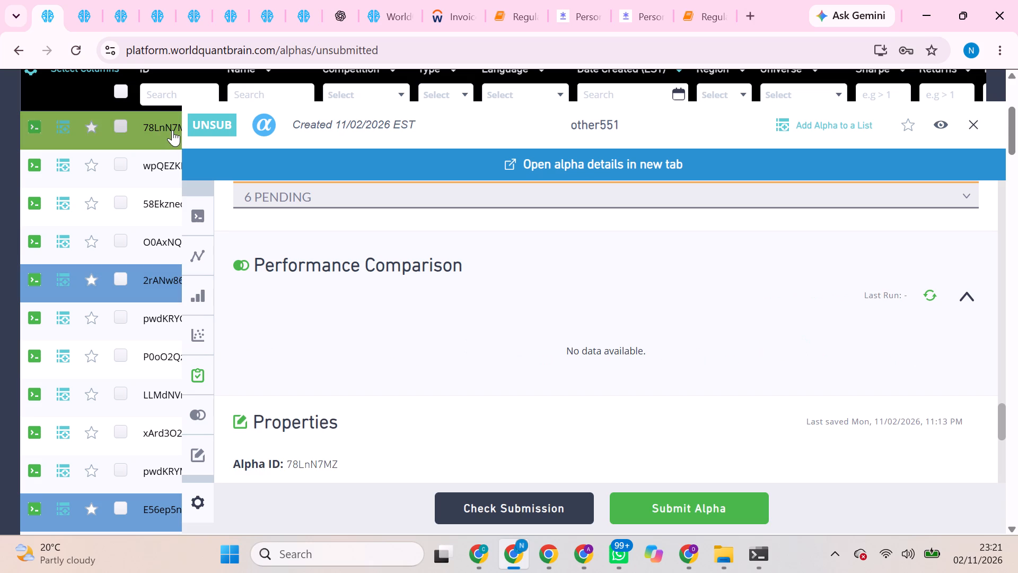
{"action": "scroll", "coordinate": [529, 373], "scroll_direction": "up", "scroll_amount": 2}
{"action": "scroll", "coordinate": [529, 373], "scroll_direction": "right", "scroll_amount": 1}
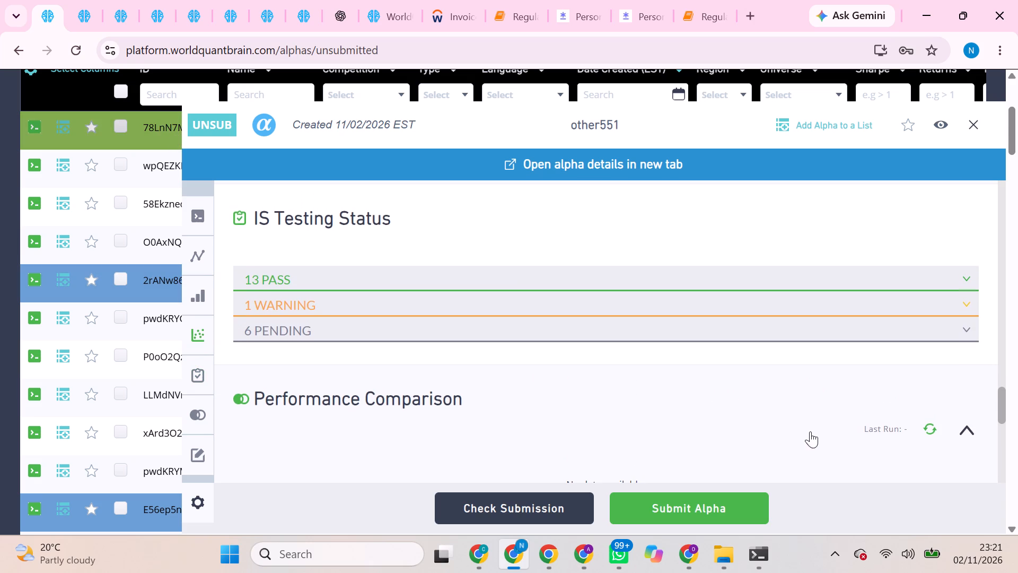
{"action": "scroll", "coordinate": [657, 377], "scroll_direction": "up", "scroll_amount": 3}
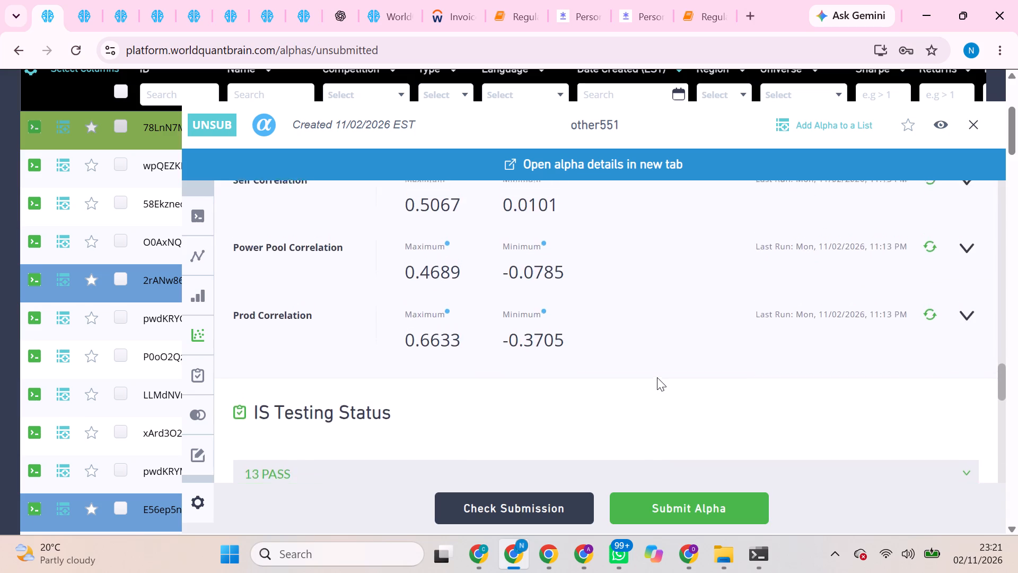
{"action": "scroll", "coordinate": [657, 377], "scroll_direction": "up", "scroll_amount": 3}
{"action": "scroll", "coordinate": [657, 377], "scroll_direction": "down", "scroll_amount": 1}
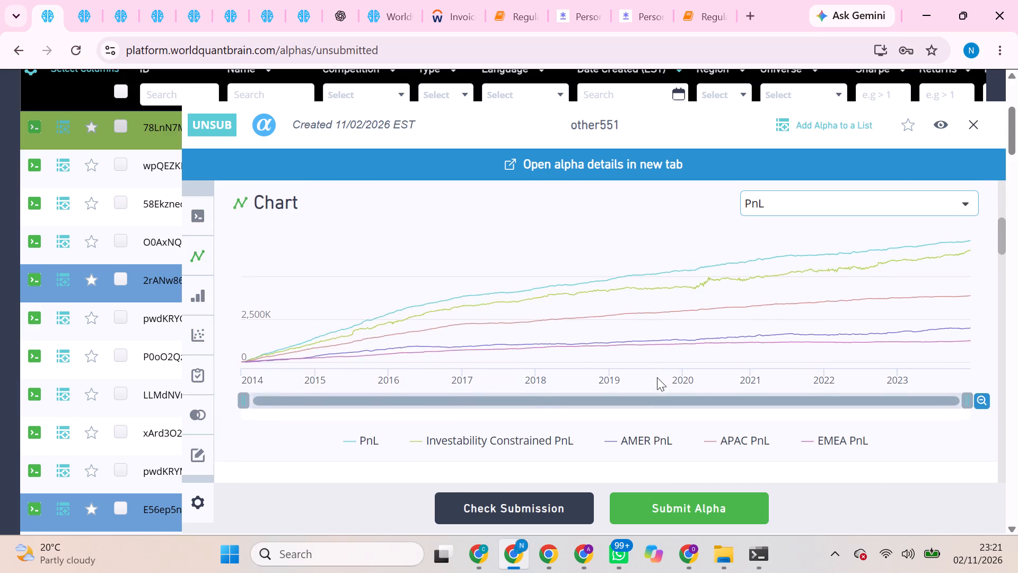
{"action": "scroll", "coordinate": [657, 377], "scroll_direction": "down", "scroll_amount": 1}
{"action": "scroll", "coordinate": [657, 377], "scroll_direction": "up", "scroll_amount": 1}
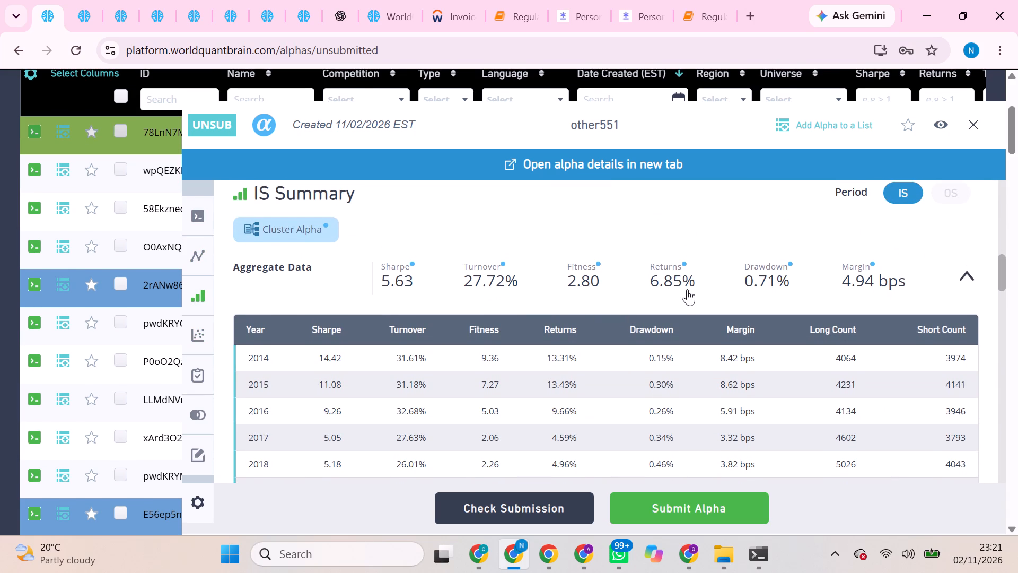
{"action": "scroll", "coordinate": [687, 289], "scroll_direction": "down", "scroll_amount": 2}
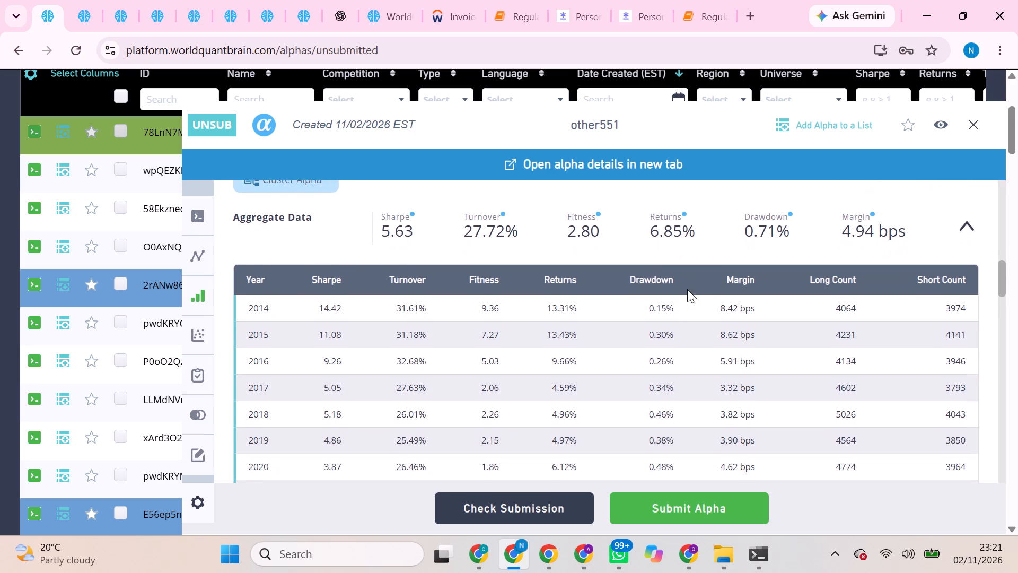
{"action": "scroll", "coordinate": [687, 289], "scroll_direction": "down", "scroll_amount": 2}
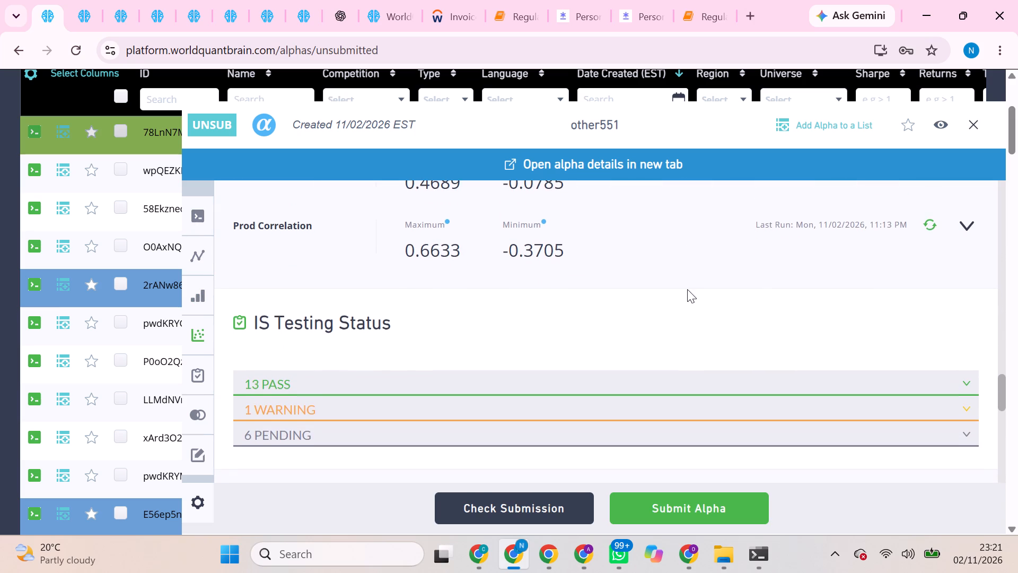
{"action": "scroll", "coordinate": [779, 354], "scroll_direction": "down", "scroll_amount": 2}
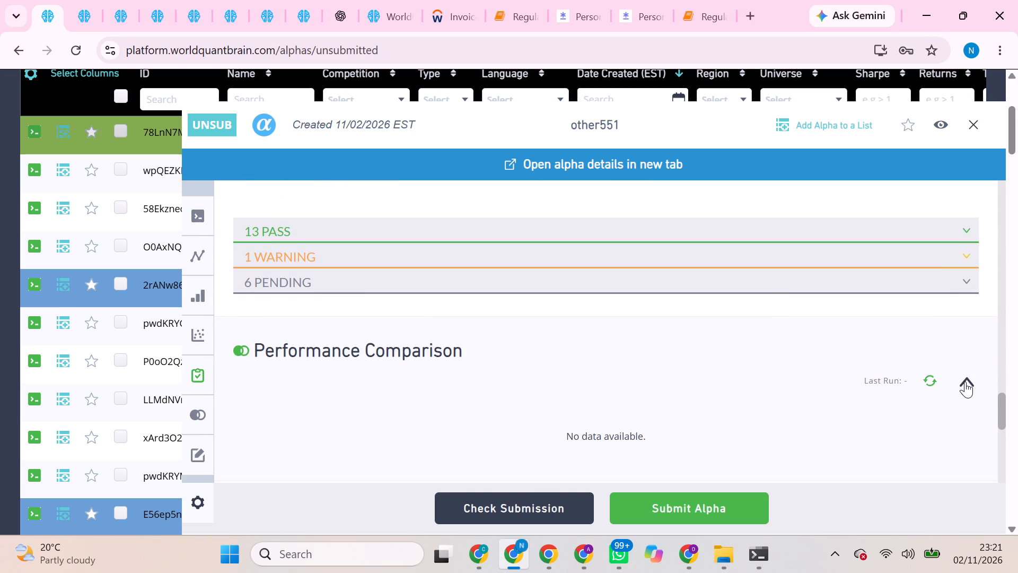
{"action": "left_click", "coordinate": [965, 381]}
{"action": "double_click", "coordinate": [965, 381]}
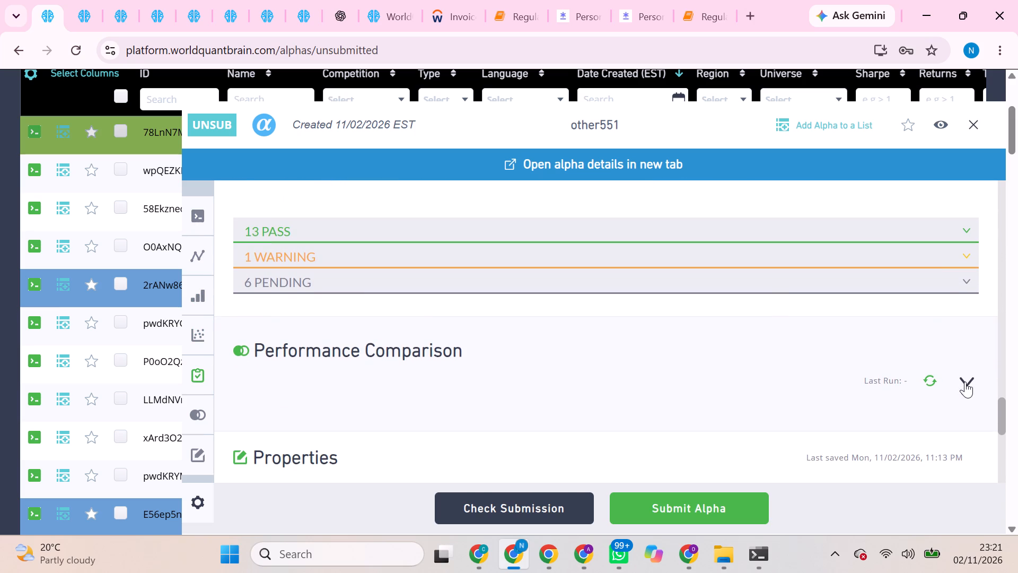
{"action": "left_click", "coordinate": [970, 381]}
Examine alpha 78LnN7MZ's code, simulation settings, regional aggregate data, correlations and properties.
{"action": "scroll", "coordinate": [796, 345], "scroll_direction": "up", "scroll_amount": 1}
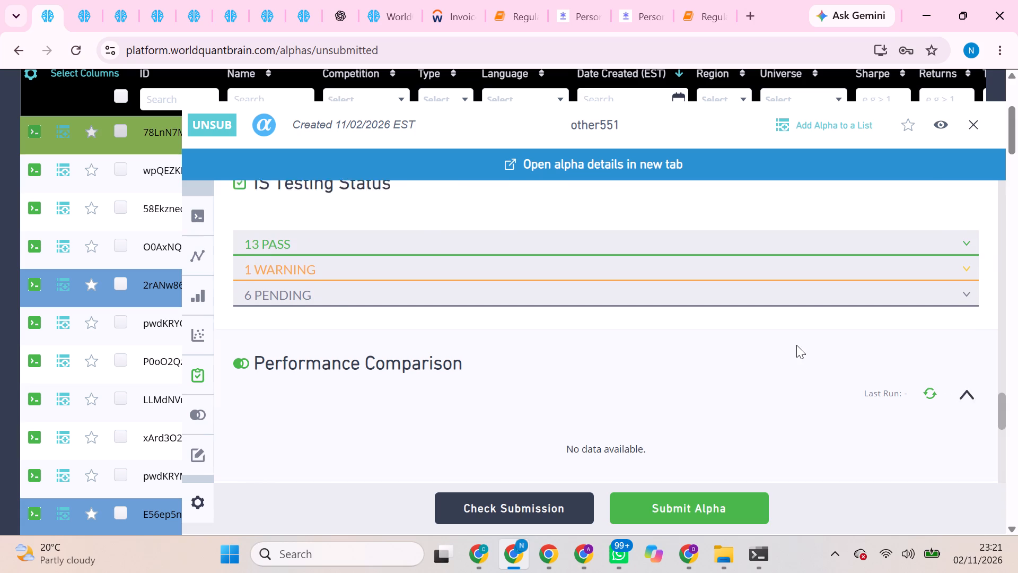
{"action": "scroll", "coordinate": [796, 345], "scroll_direction": "up", "scroll_amount": 7}
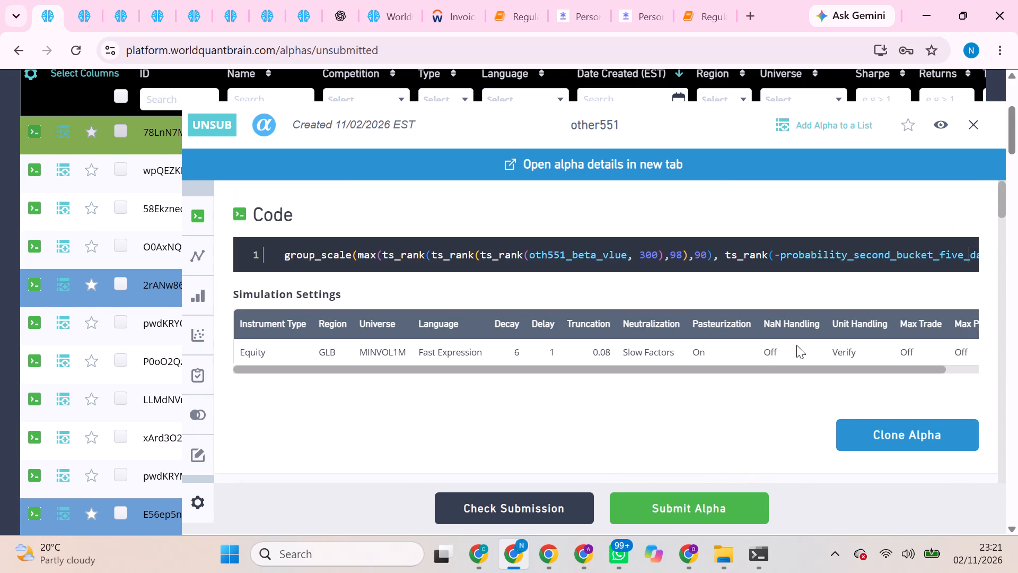
{"action": "scroll", "coordinate": [796, 345], "scroll_direction": "up", "scroll_amount": 1}
{"action": "scroll", "coordinate": [705, 360], "scroll_direction": "up", "scroll_amount": 1}
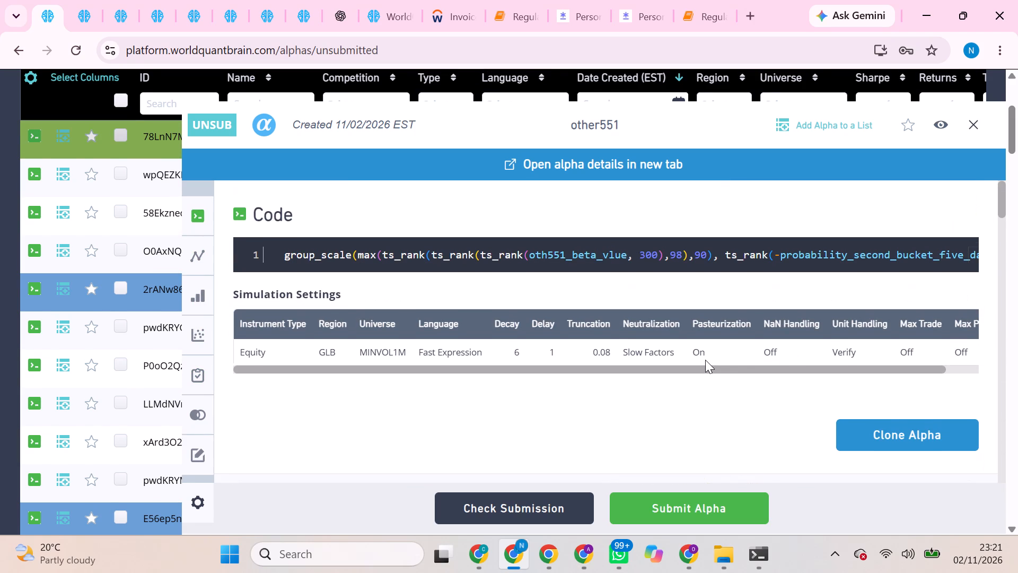
{"action": "scroll", "coordinate": [705, 360], "scroll_direction": "up", "scroll_amount": 1}
{"action": "scroll", "coordinate": [705, 360], "scroll_direction": "down", "scroll_amount": 4}
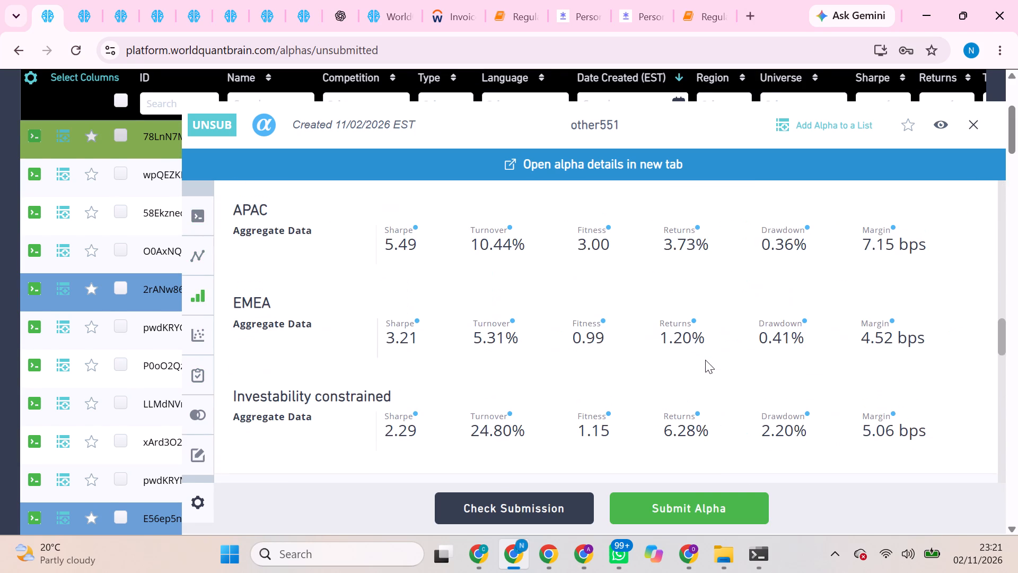
{"action": "scroll", "coordinate": [705, 360], "scroll_direction": "down", "scroll_amount": 2}
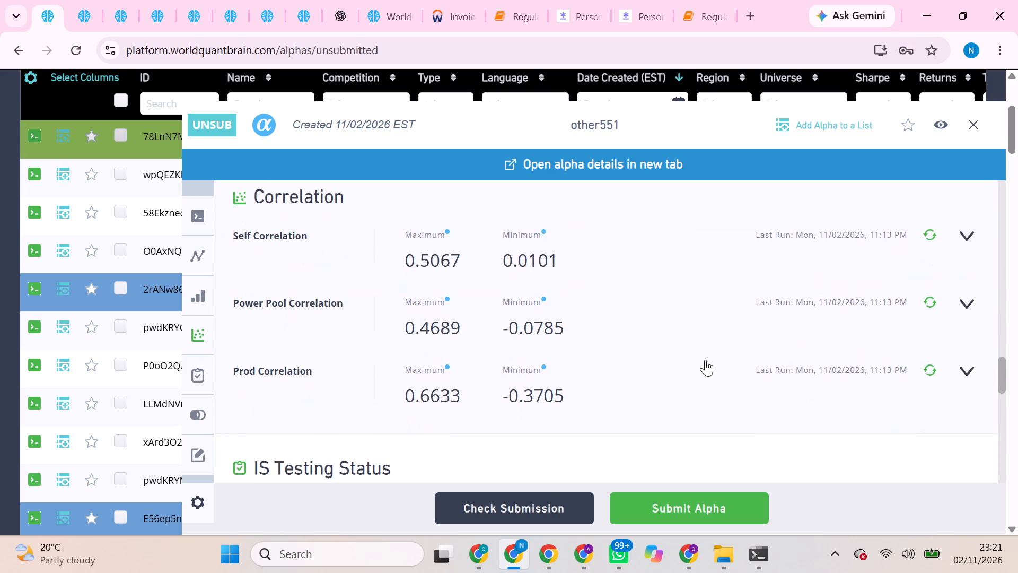
{"action": "scroll", "coordinate": [705, 360], "scroll_direction": "down", "scroll_amount": 3}
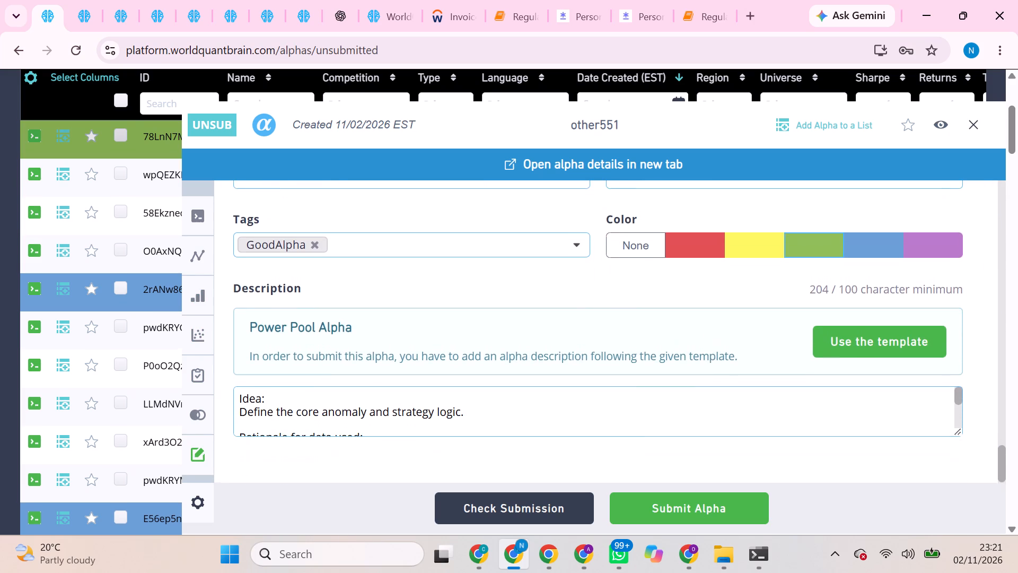
{"action": "scroll", "coordinate": [705, 360], "scroll_direction": "down", "scroll_amount": 1}
{"action": "scroll", "coordinate": [705, 360], "scroll_direction": "up", "scroll_amount": 4}
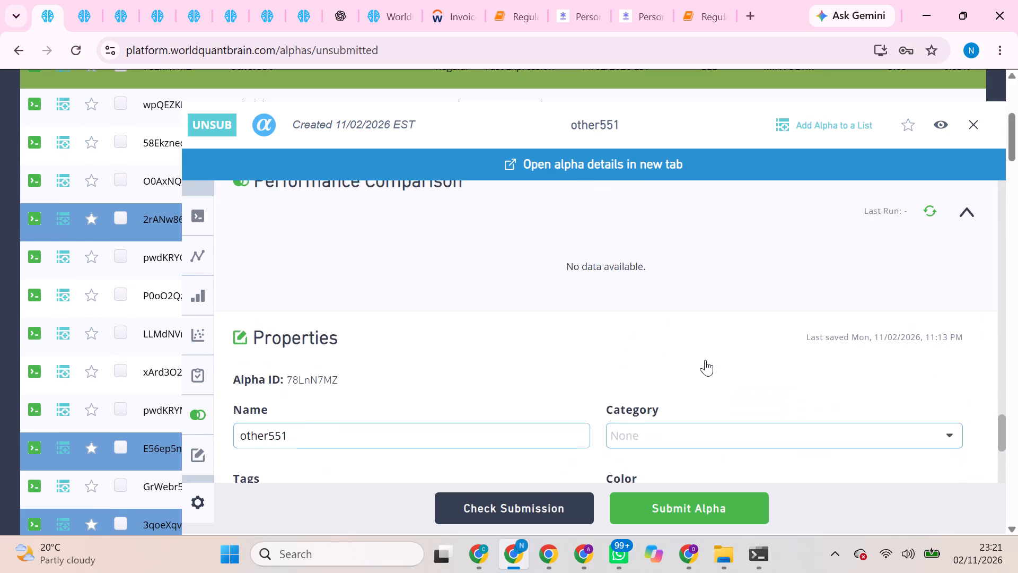
Run the Performance Comparison for alpha 78LnN7MZ and expand its results.
{"action": "scroll", "coordinate": [705, 360], "scroll_direction": "up", "scroll_amount": 2}
{"action": "left_click", "coordinate": [932, 386]}
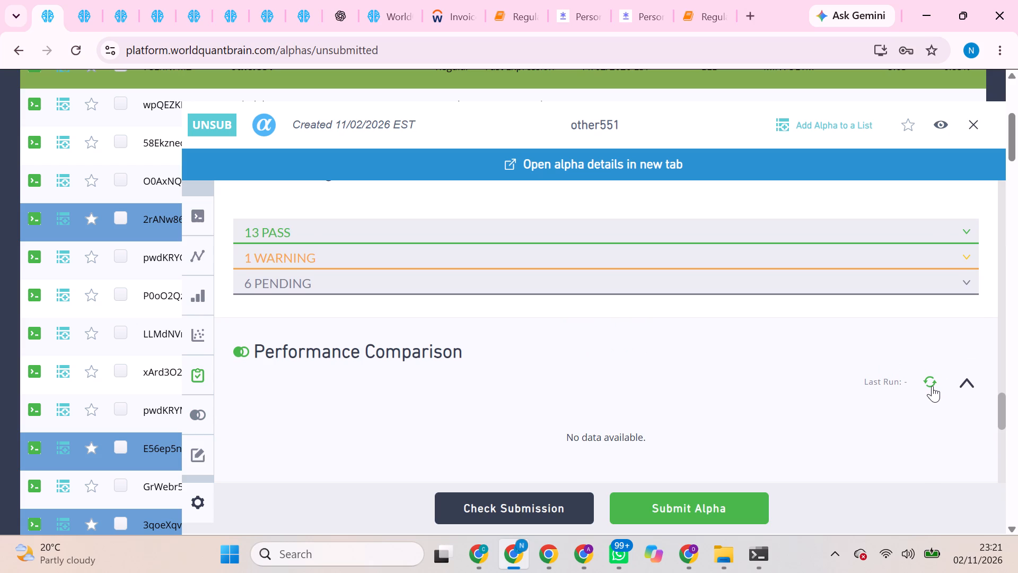
{"action": "left_click", "coordinate": [967, 385]}
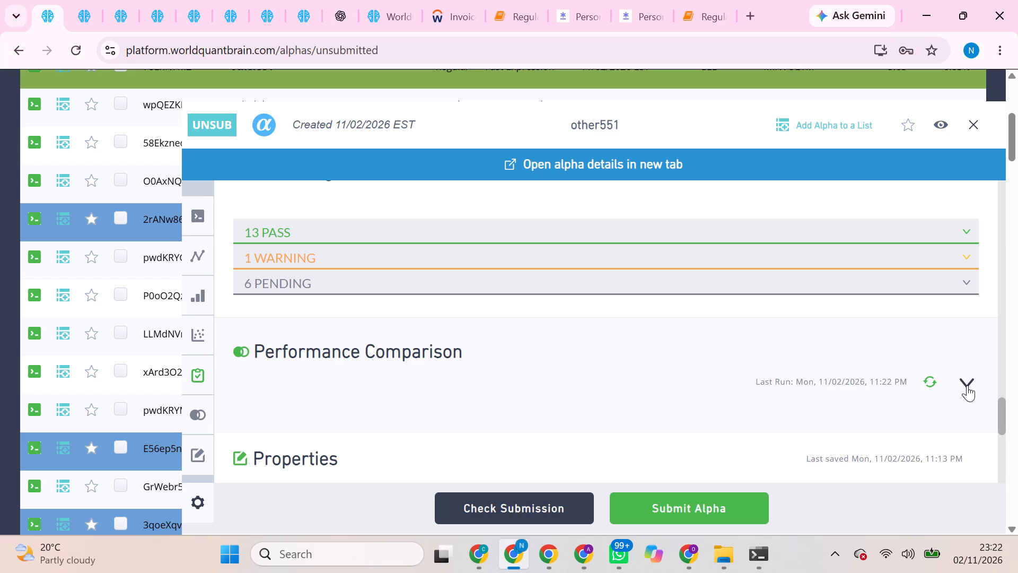
{"action": "left_click", "coordinate": [967, 385]}
{"action": "scroll", "coordinate": [859, 393], "scroll_direction": "down", "scroll_amount": 1}
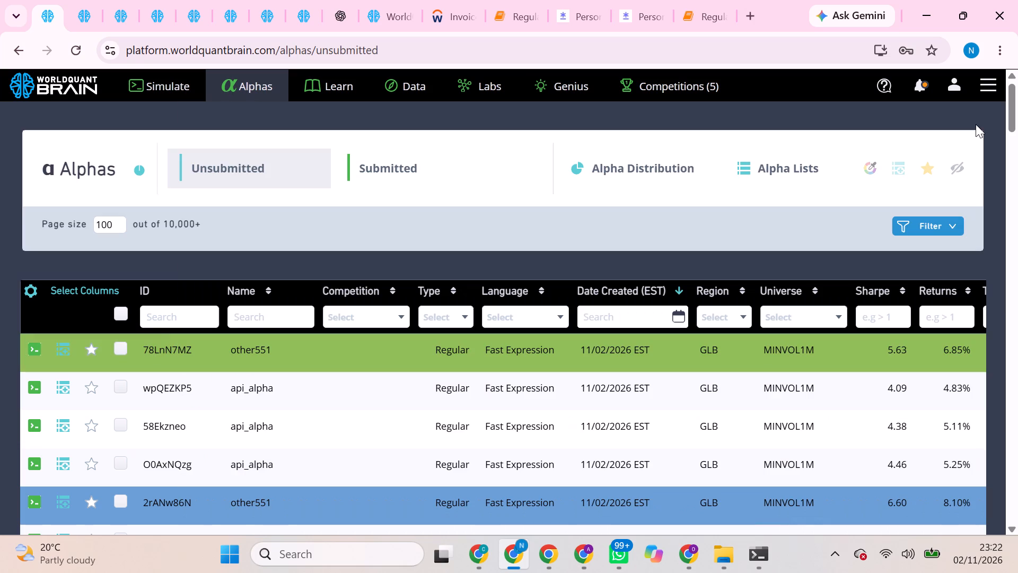
Open the blue-highlighted alpha 2rANw86N and run its Power Pool Correlation and Self Correlation checks.
{"action": "scroll", "coordinate": [701, 405], "scroll_direction": "down", "scroll_amount": 2}
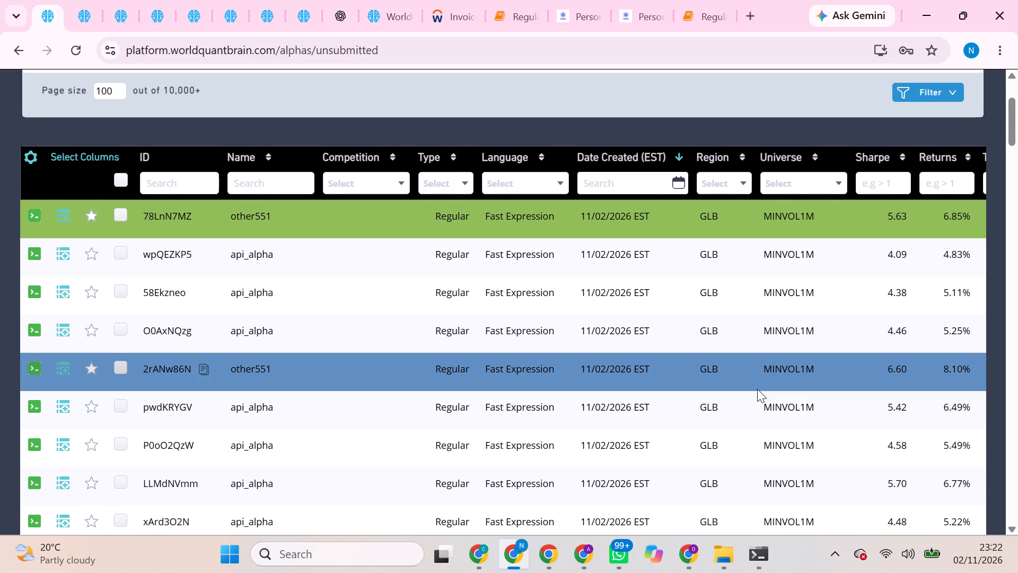
{"action": "left_click", "coordinate": [749, 373]}
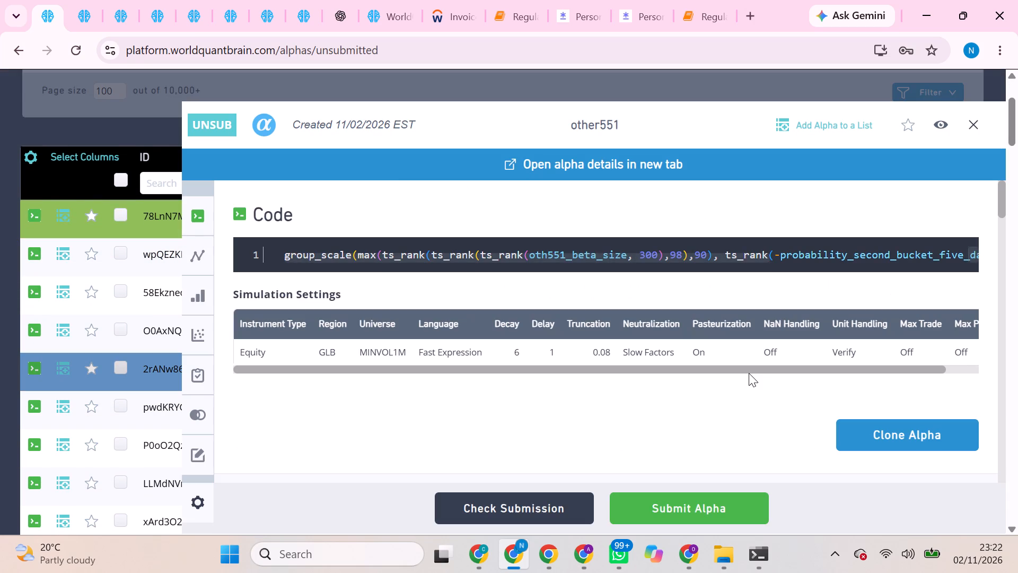
{"action": "scroll", "coordinate": [665, 403], "scroll_direction": "down", "scroll_amount": 4}
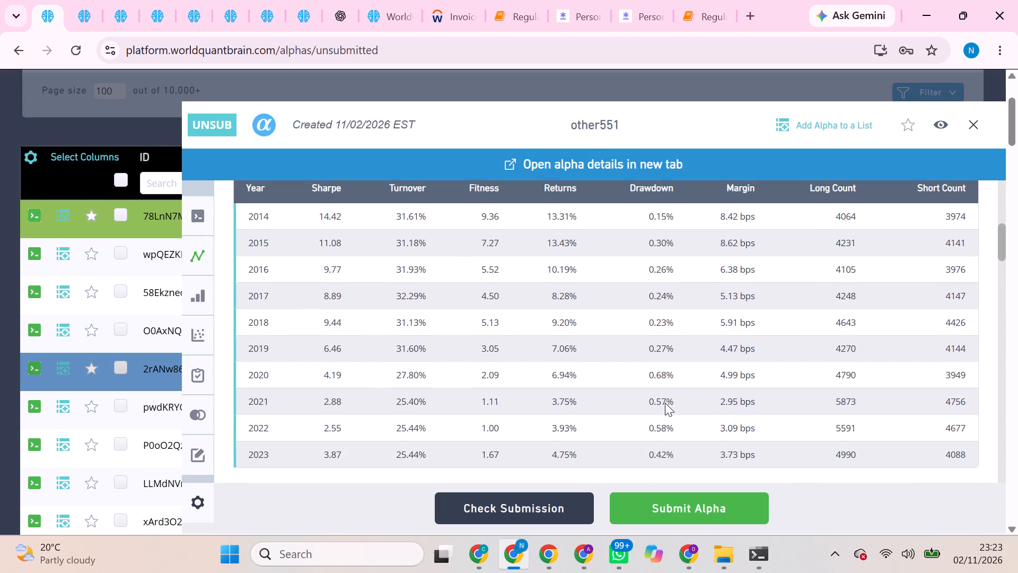
{"action": "scroll", "coordinate": [665, 403], "scroll_direction": "down", "scroll_amount": 3}
{"action": "scroll", "coordinate": [665, 403], "scroll_direction": "up", "scroll_amount": 2}
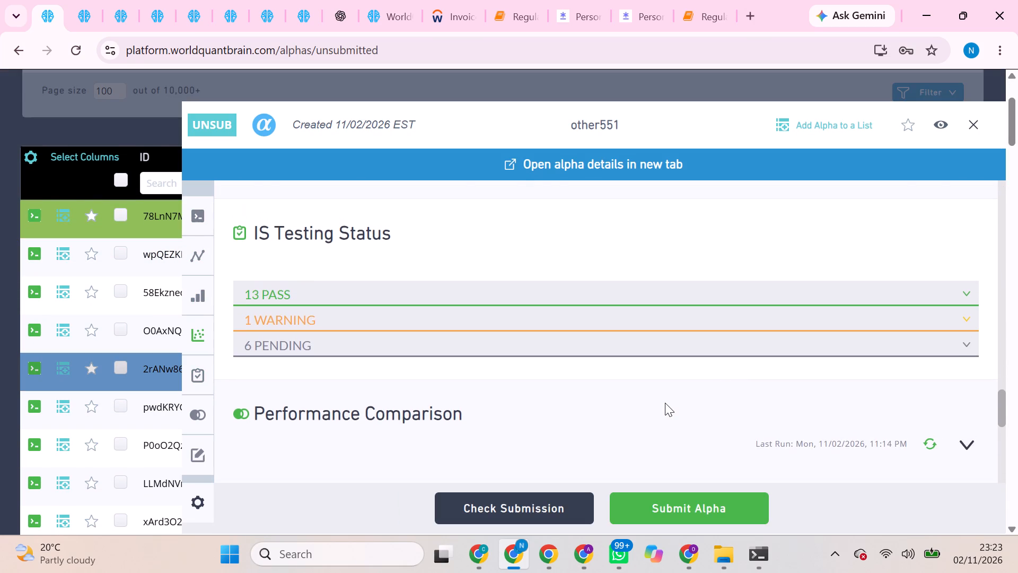
{"action": "scroll", "coordinate": [732, 376], "scroll_direction": "up", "scroll_amount": 2}
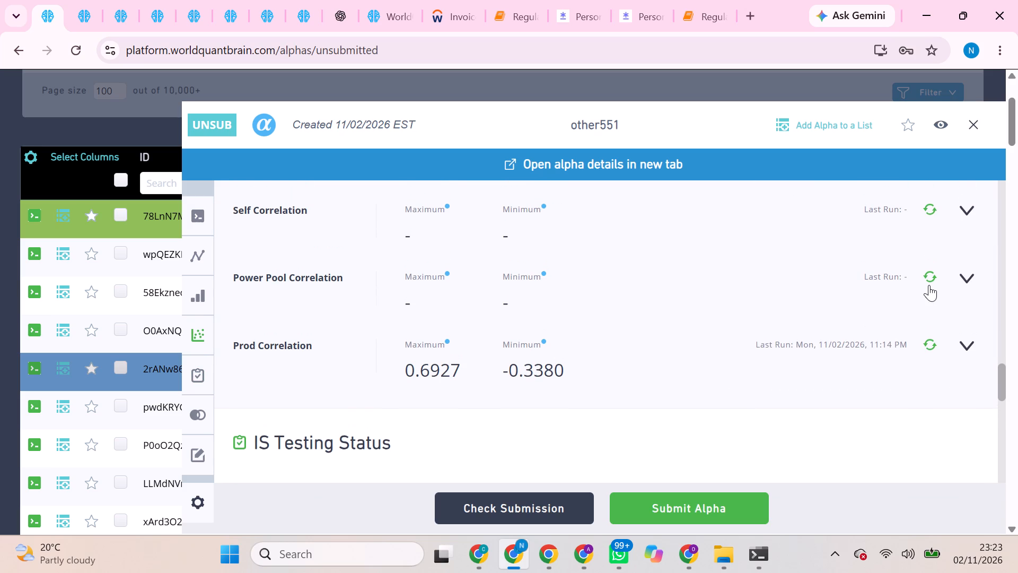
{"action": "left_click", "coordinate": [931, 279]}
{"action": "left_click", "coordinate": [929, 207]}
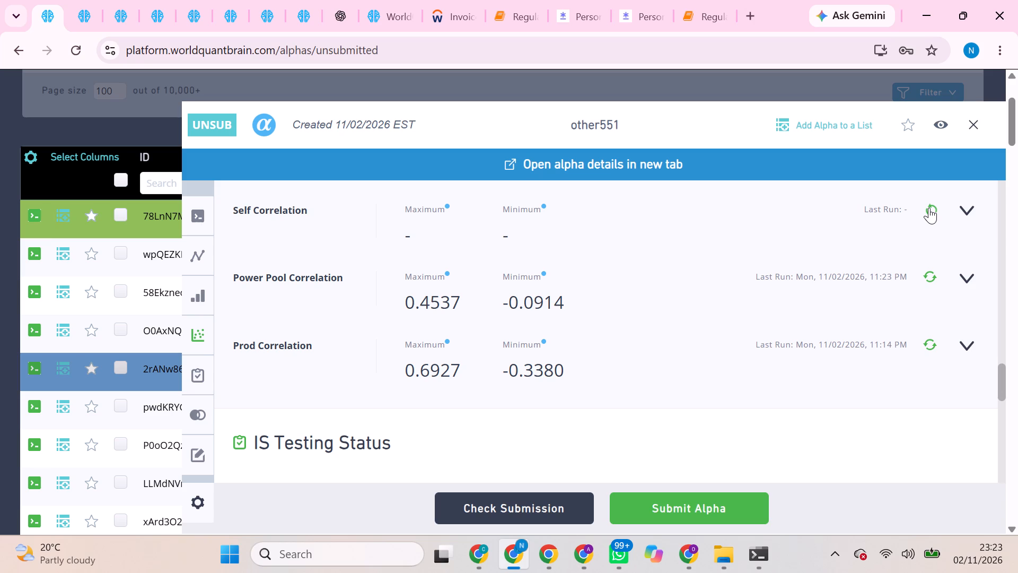
Run the Performance Comparison for alpha 2rANw86N and expand its results.
{"action": "scroll", "coordinate": [947, 421], "scroll_direction": "down", "scroll_amount": 1}
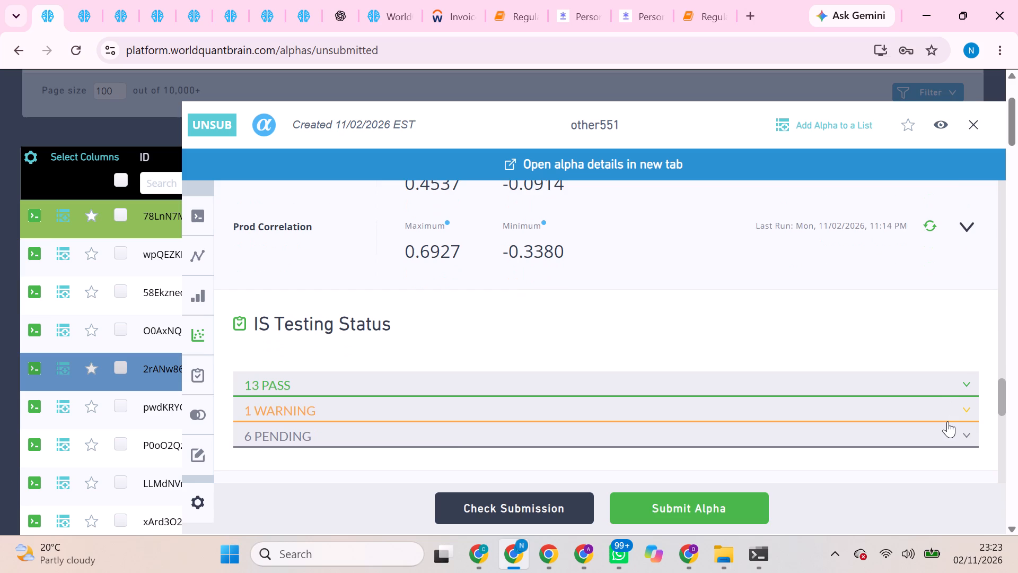
{"action": "scroll", "coordinate": [947, 421], "scroll_direction": "up", "scroll_amount": 1}
{"action": "scroll", "coordinate": [931, 482], "scroll_direction": "down", "scroll_amount": 2}
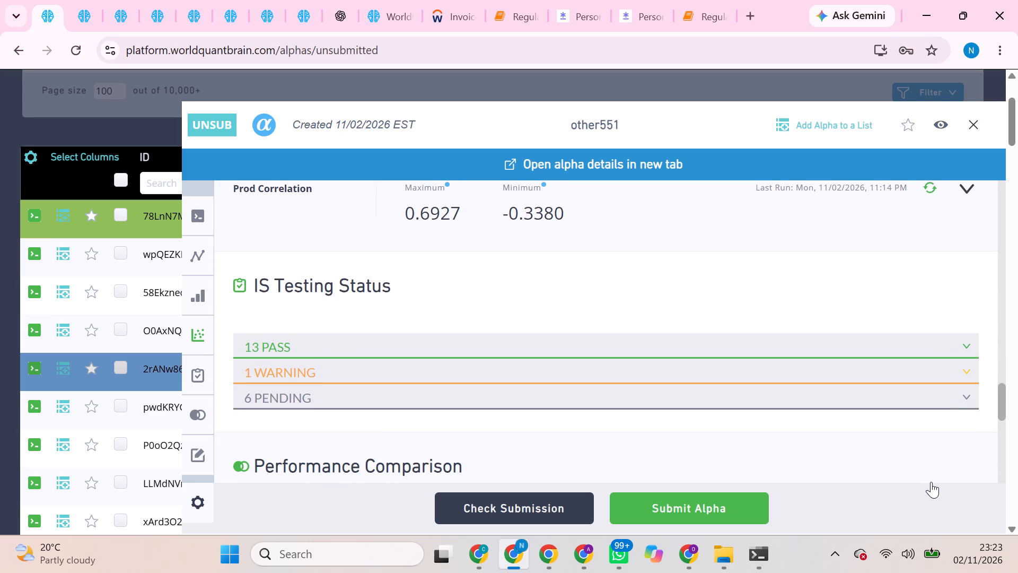
{"action": "scroll", "coordinate": [910, 387], "scroll_direction": "down", "scroll_amount": 1}
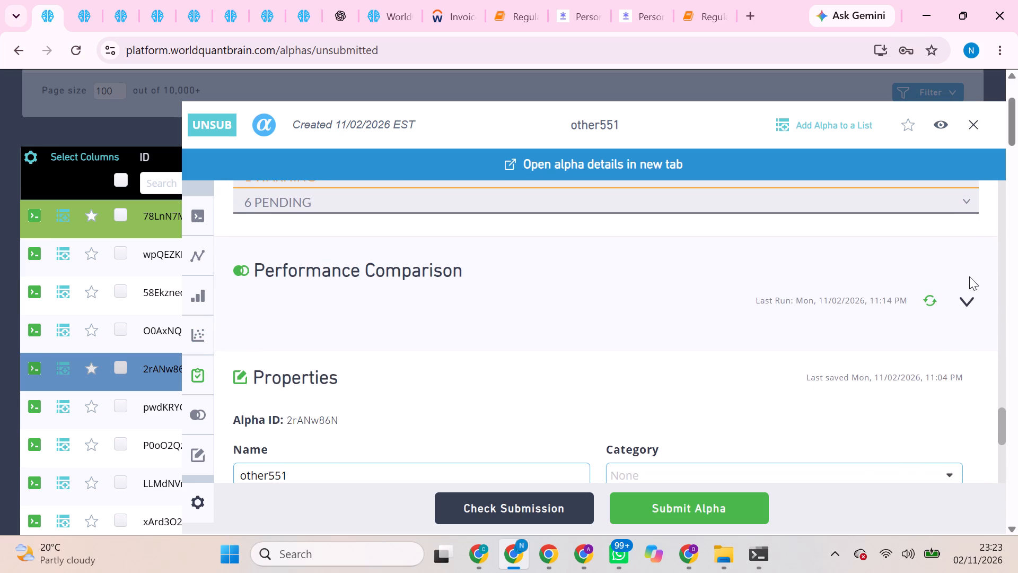
{"action": "left_click", "coordinate": [969, 296]}
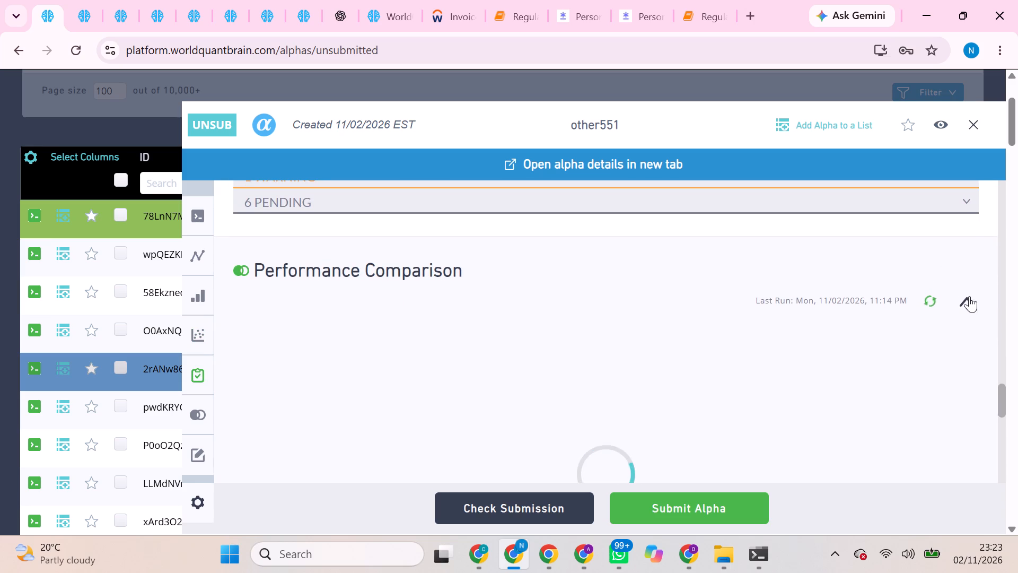
{"action": "scroll", "coordinate": [843, 353], "scroll_direction": "down", "scroll_amount": 1}
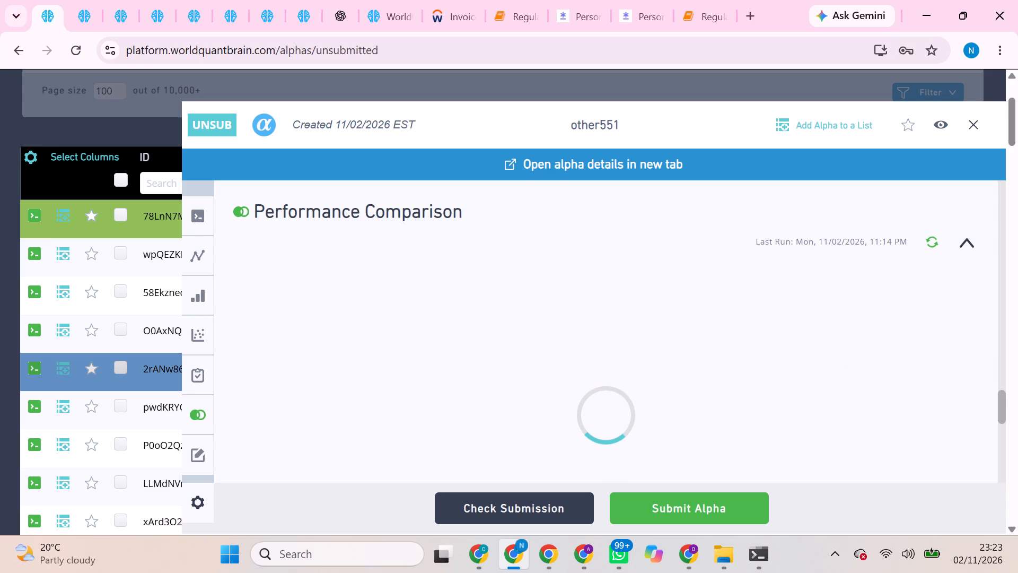
Examine alpha 2rANw86N's code, simulation settings, PnL chart and yearly IS Summary.
{"action": "scroll", "coordinate": [843, 353], "scroll_direction": "up", "scroll_amount": 3}
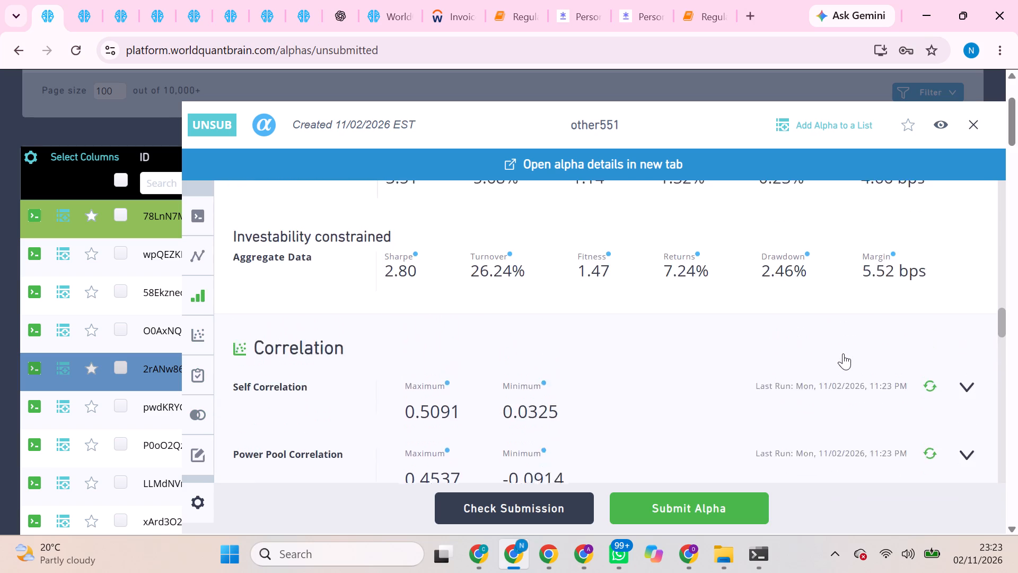
{"action": "scroll", "coordinate": [843, 353], "scroll_direction": "up", "scroll_amount": 5}
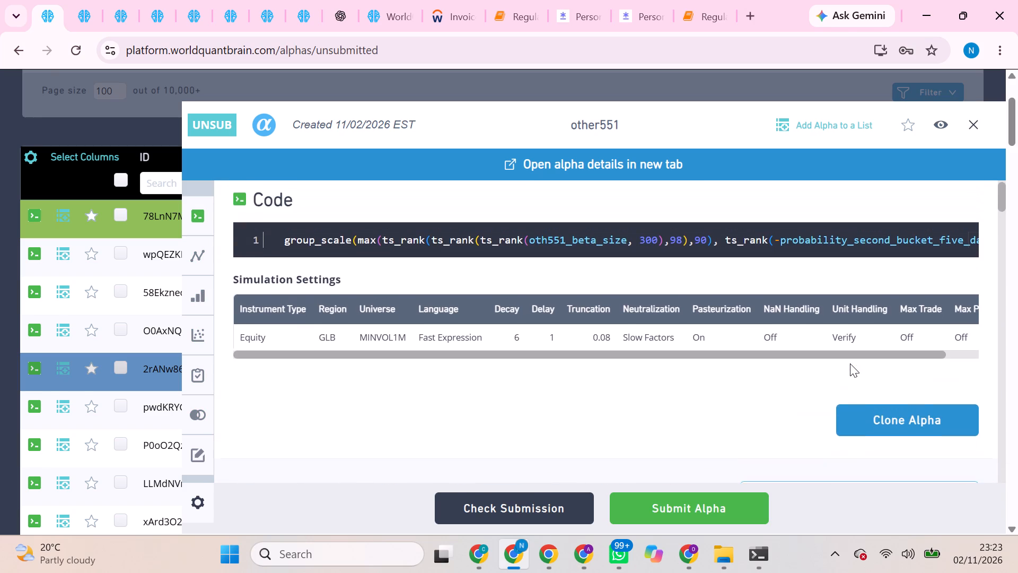
{"action": "scroll", "coordinate": [850, 363], "scroll_direction": "up", "scroll_amount": 3}
{"action": "scroll", "coordinate": [752, 345], "scroll_direction": "down", "scroll_amount": 2}
{"action": "scroll", "coordinate": [752, 345], "scroll_direction": "up", "scroll_amount": 2}
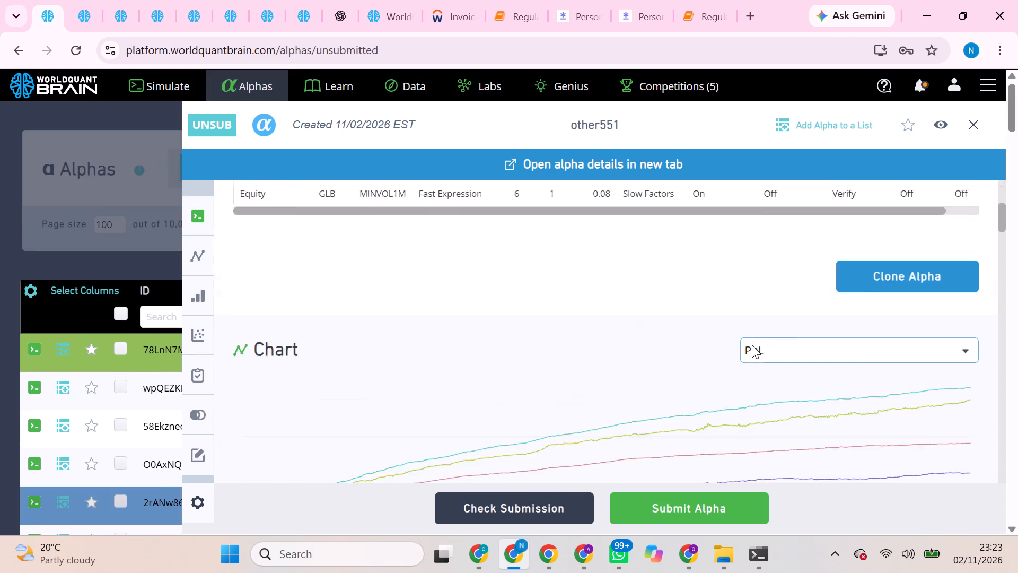
{"action": "scroll", "coordinate": [752, 345], "scroll_direction": "up", "scroll_amount": 5}
{"action": "scroll", "coordinate": [735, 313], "scroll_direction": "down", "scroll_amount": 1}
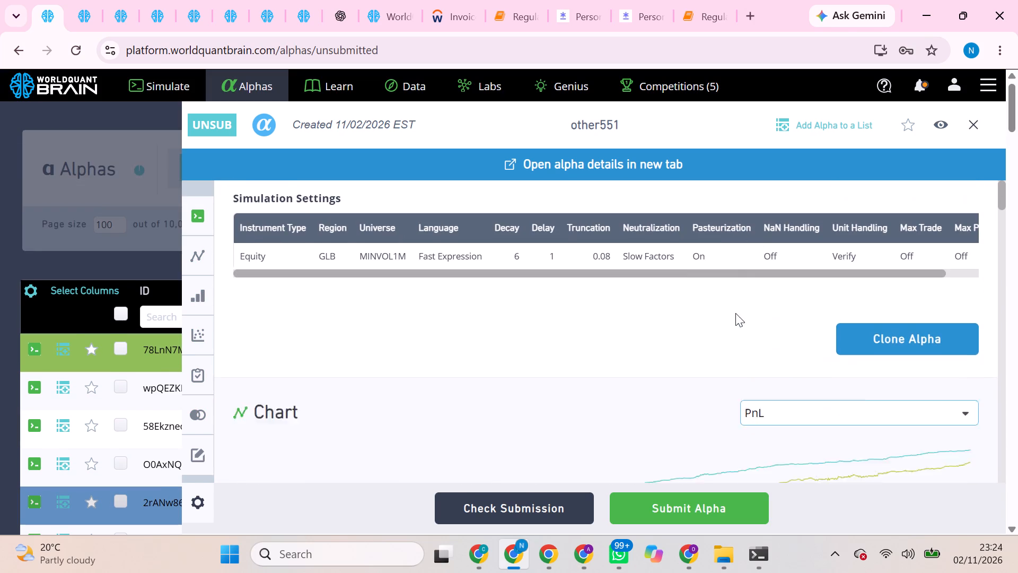
{"action": "scroll", "coordinate": [735, 313], "scroll_direction": "down", "scroll_amount": 3}
{"action": "right_click", "coordinate": [735, 313]}
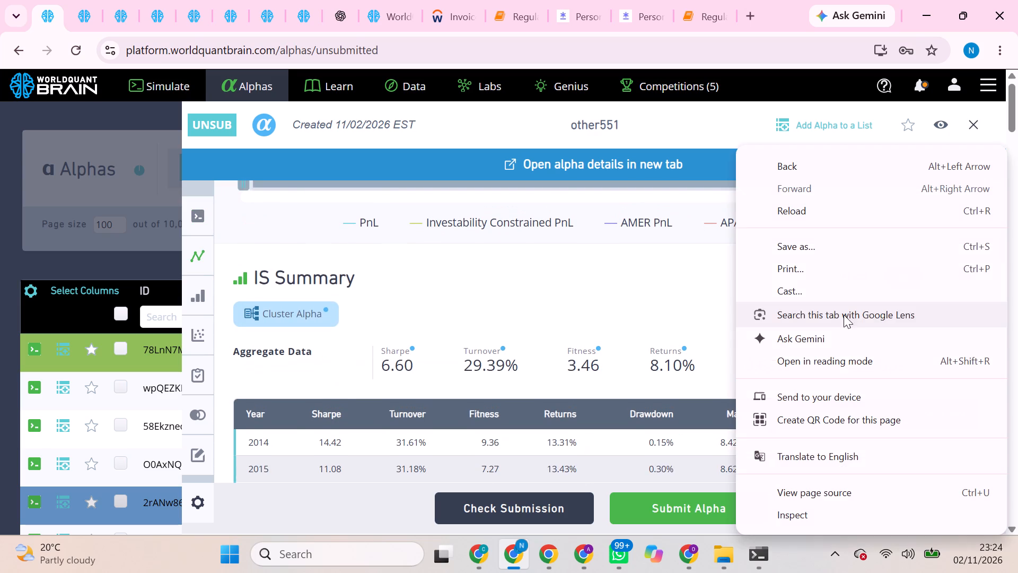
{"action": "left_click", "coordinate": [591, 289]}
{"action": "scroll", "coordinate": [587, 380], "scroll_direction": "down", "scroll_amount": 2}
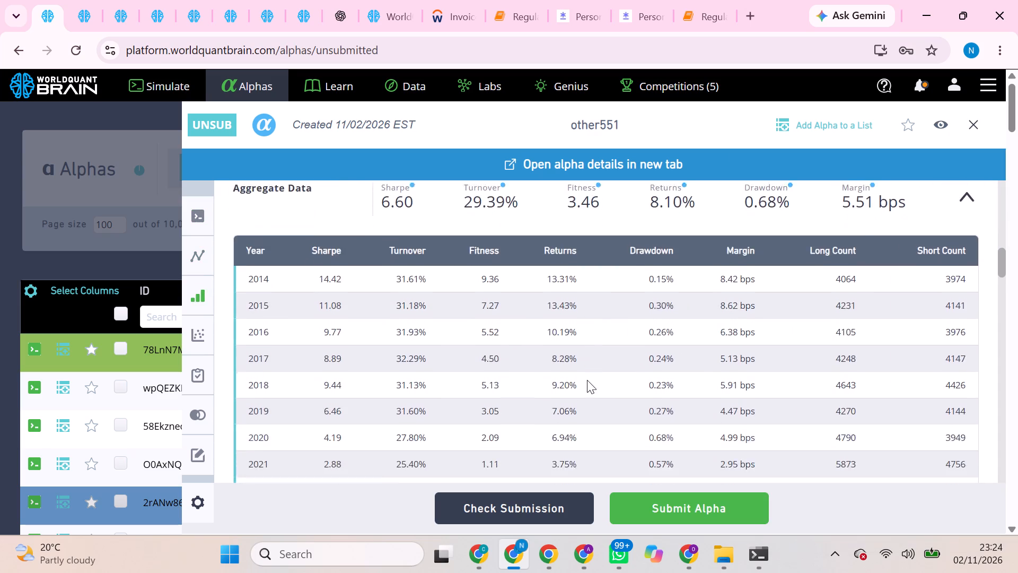
Examine alpha 2rANw86N's aggregate Performance Comparison data alongside its correlations and IS Testing Status.
{"action": "scroll", "coordinate": [587, 380], "scroll_direction": "down", "scroll_amount": 2}
{"action": "scroll", "coordinate": [587, 380], "scroll_direction": "up", "scroll_amount": 1}
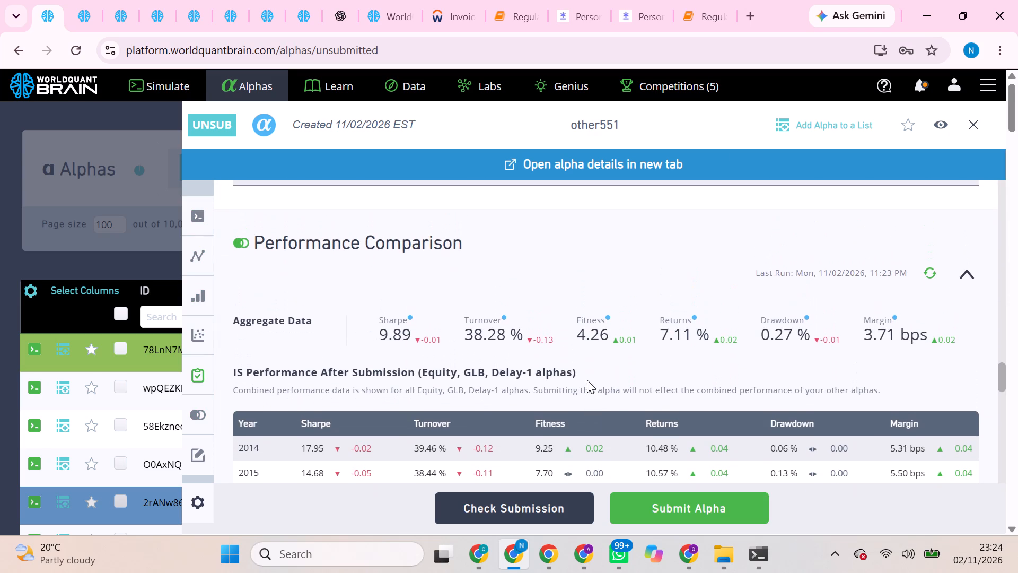
{"action": "scroll", "coordinate": [587, 380], "scroll_direction": "up", "scroll_amount": 1}
{"action": "scroll", "coordinate": [581, 363], "scroll_direction": "down", "scroll_amount": 1}
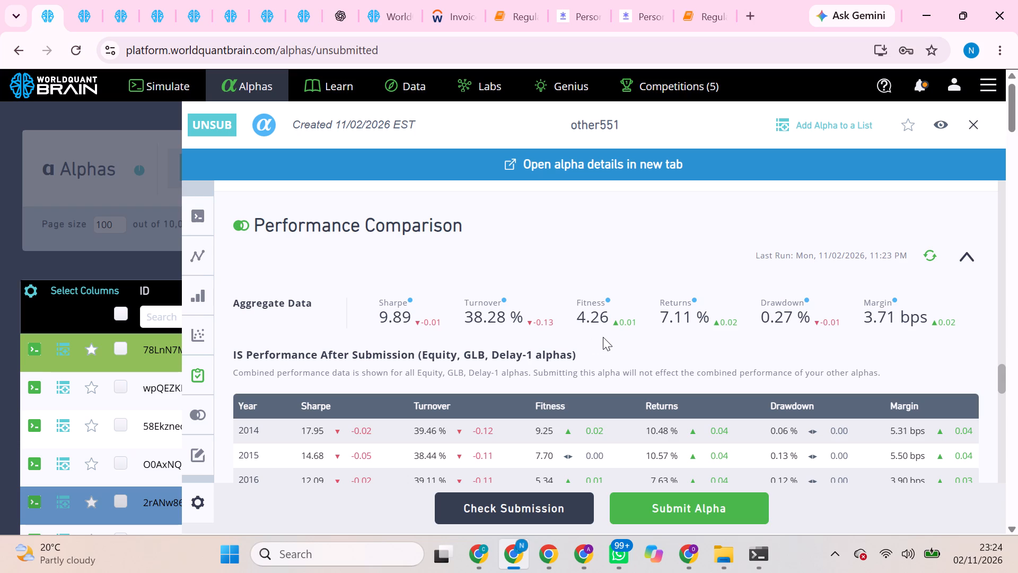
{"action": "scroll", "coordinate": [603, 337], "scroll_direction": "up", "scroll_amount": 2}
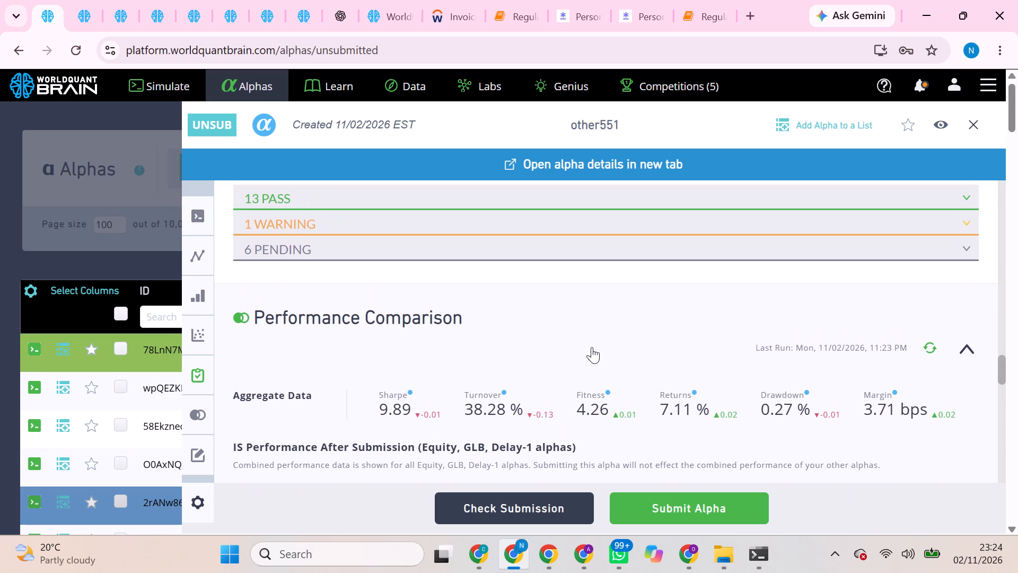
{"action": "scroll", "coordinate": [592, 347], "scroll_direction": "down", "scroll_amount": 1}
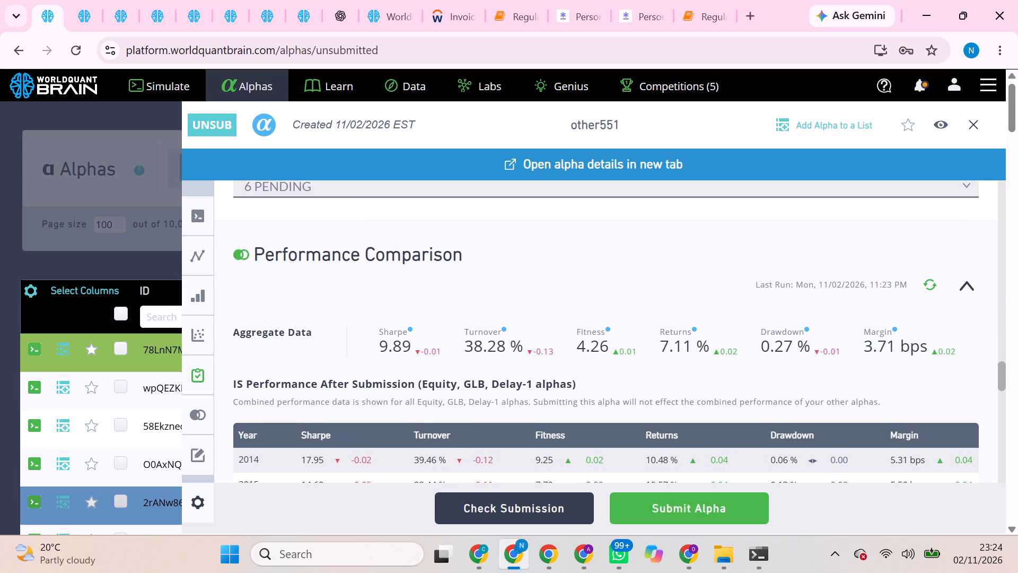
{"action": "scroll", "coordinate": [592, 347], "scroll_direction": "up", "scroll_amount": 2}
{"action": "scroll", "coordinate": [592, 347], "scroll_direction": "down", "scroll_amount": 1}
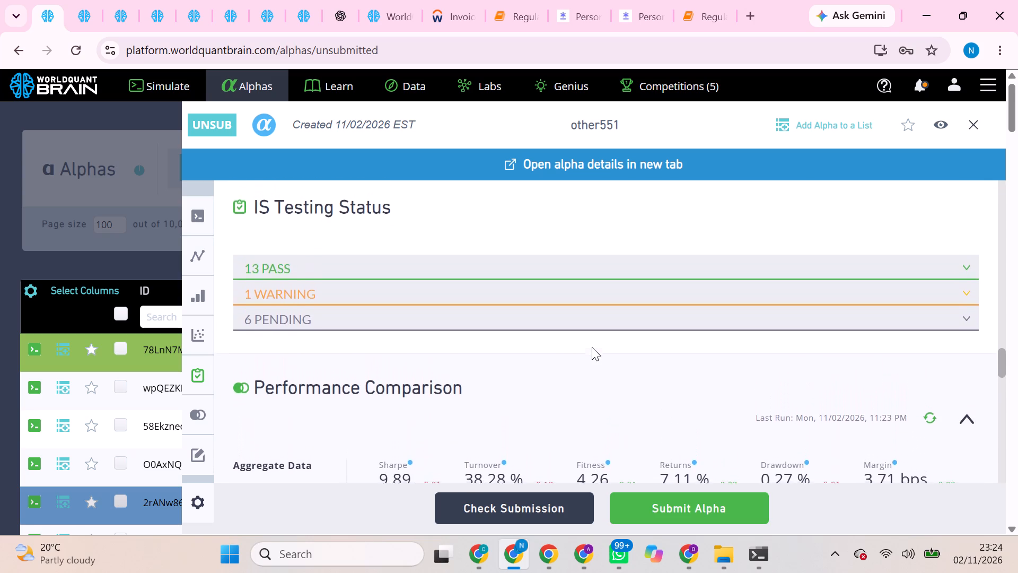
{"action": "scroll", "coordinate": [592, 347], "scroll_direction": "down", "scroll_amount": 1}
{"action": "scroll", "coordinate": [592, 347], "scroll_direction": "up", "scroll_amount": 2}
{"action": "scroll", "coordinate": [592, 347], "scroll_direction": "down", "scroll_amount": 1}
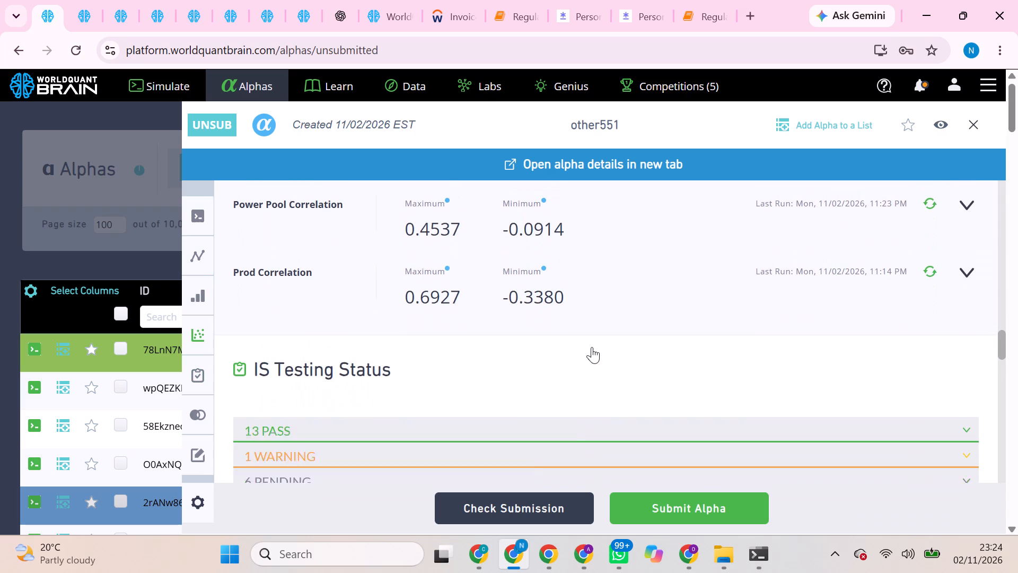
{"action": "scroll", "coordinate": [592, 347], "scroll_direction": "down", "scroll_amount": 1}
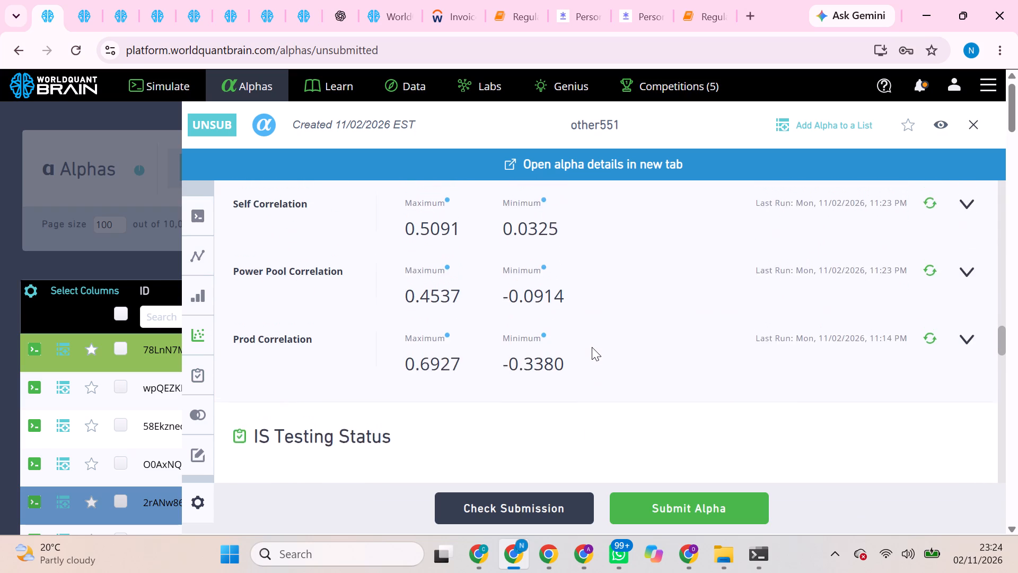
{"action": "scroll", "coordinate": [592, 347], "scroll_direction": "down", "scroll_amount": 2}
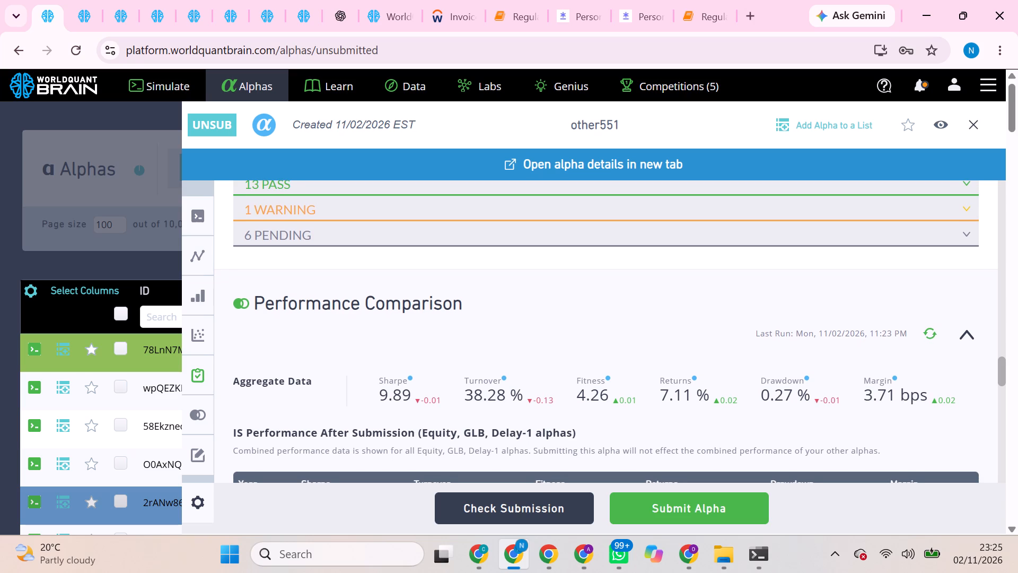
{"action": "scroll", "coordinate": [604, 407], "scroll_direction": "down", "scroll_amount": 1}
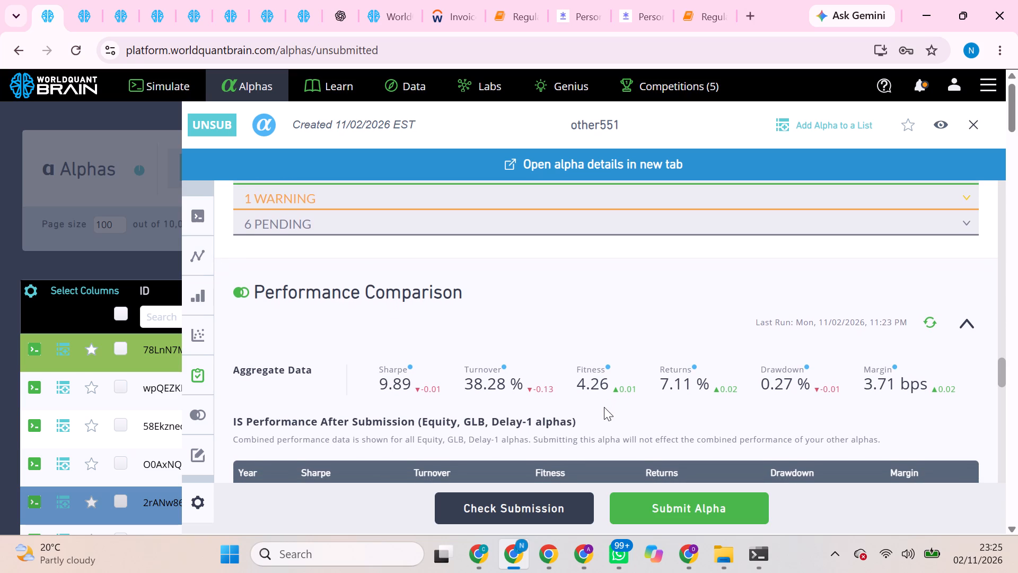
{"action": "scroll", "coordinate": [604, 407], "scroll_direction": "down", "scroll_amount": 1}
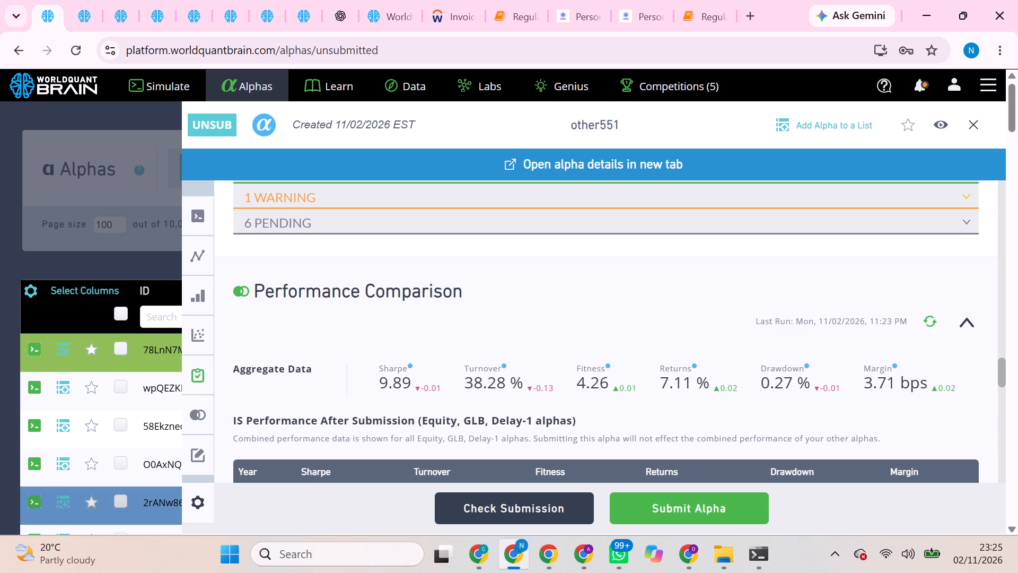
Examine the yearly IS Performance After Submission table and PnL chart in alpha 2rANw86N's Performance Comparison.
{"action": "scroll", "coordinate": [677, 371], "scroll_direction": "down", "scroll_amount": 1}
{"action": "scroll", "coordinate": [677, 371], "scroll_direction": "left", "scroll_amount": 1}
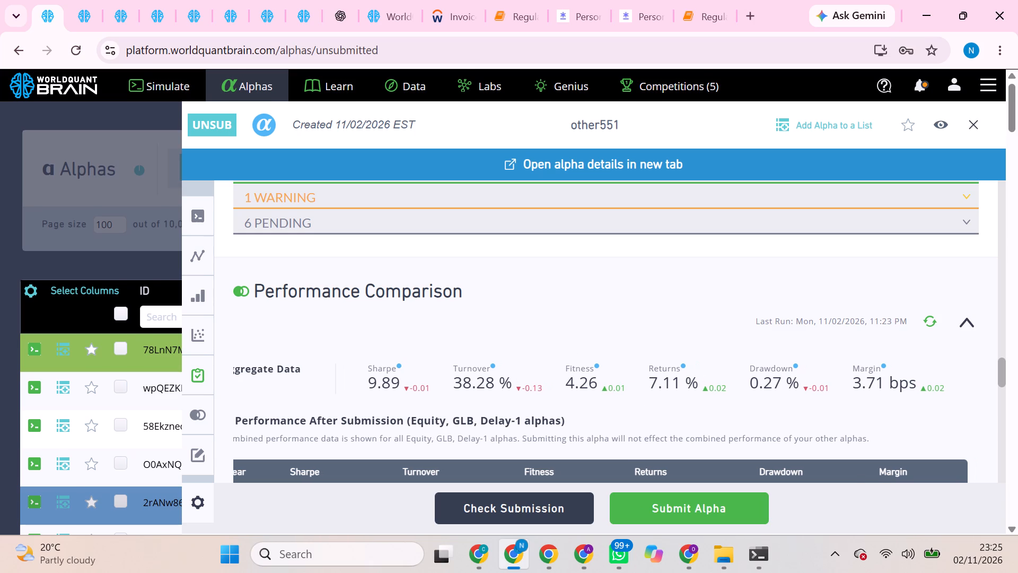
{"action": "scroll", "coordinate": [677, 371], "scroll_direction": "left", "scroll_amount": 1}
{"action": "scroll", "coordinate": [712, 379], "scroll_direction": "right", "scroll_amount": 1}
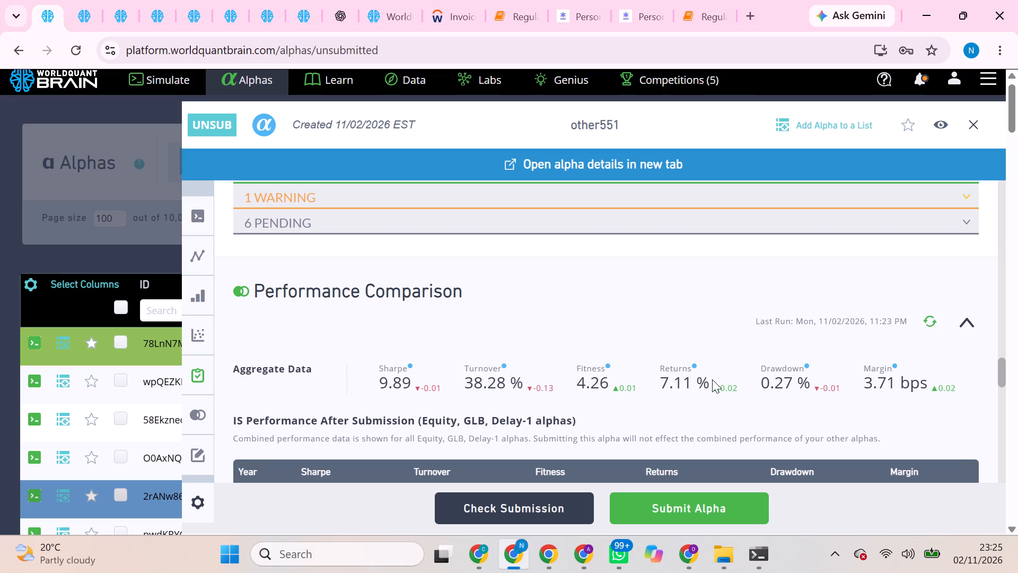
{"action": "scroll", "coordinate": [712, 379], "scroll_direction": "right", "scroll_amount": 3}
{"action": "scroll", "coordinate": [761, 388], "scroll_direction": "right", "scroll_amount": 1}
{"action": "scroll", "coordinate": [761, 388], "scroll_direction": "down", "scroll_amount": 1}
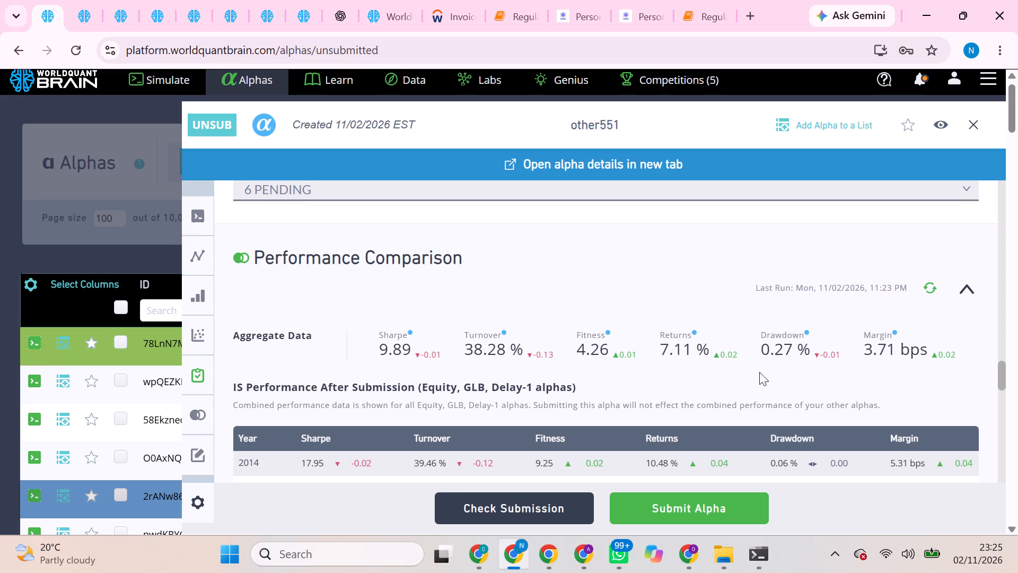
{"action": "scroll", "coordinate": [532, 294], "scroll_direction": "down", "scroll_amount": 2}
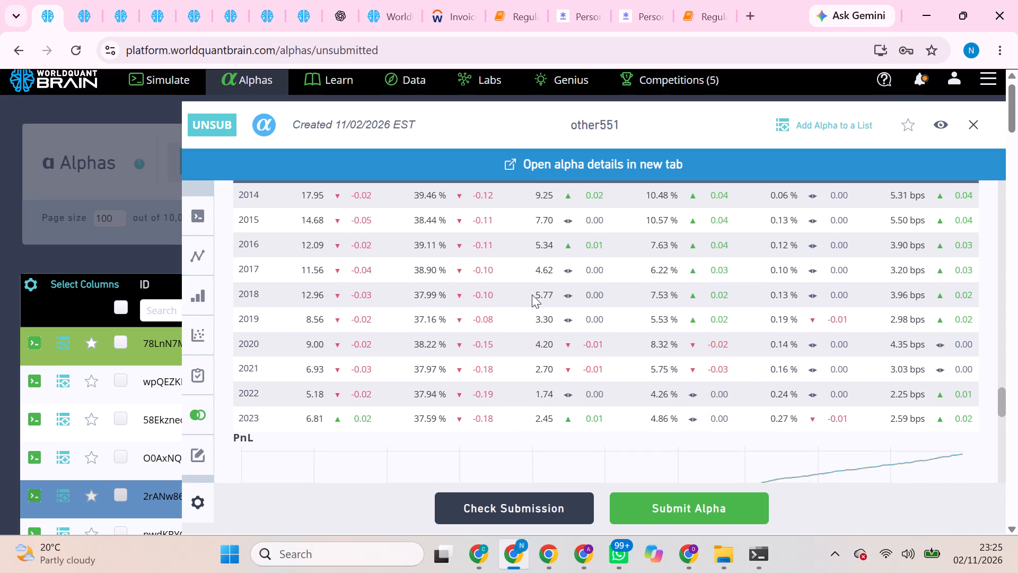
{"action": "scroll", "coordinate": [532, 294], "scroll_direction": "down", "scroll_amount": 3}
{"action": "scroll", "coordinate": [532, 294], "scroll_direction": "up", "scroll_amount": 4}
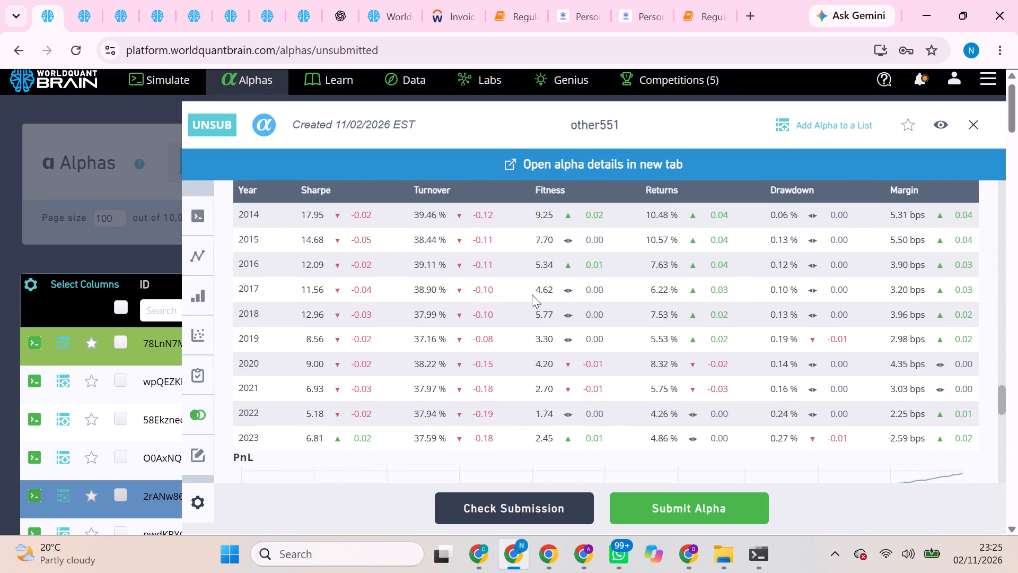
Review alpha 2rANw86N's Self, Power Pool and Prod correlations, testing status and aggregate Performance Comparison data again.
{"action": "scroll", "coordinate": [532, 294], "scroll_direction": "up", "scroll_amount": 3}
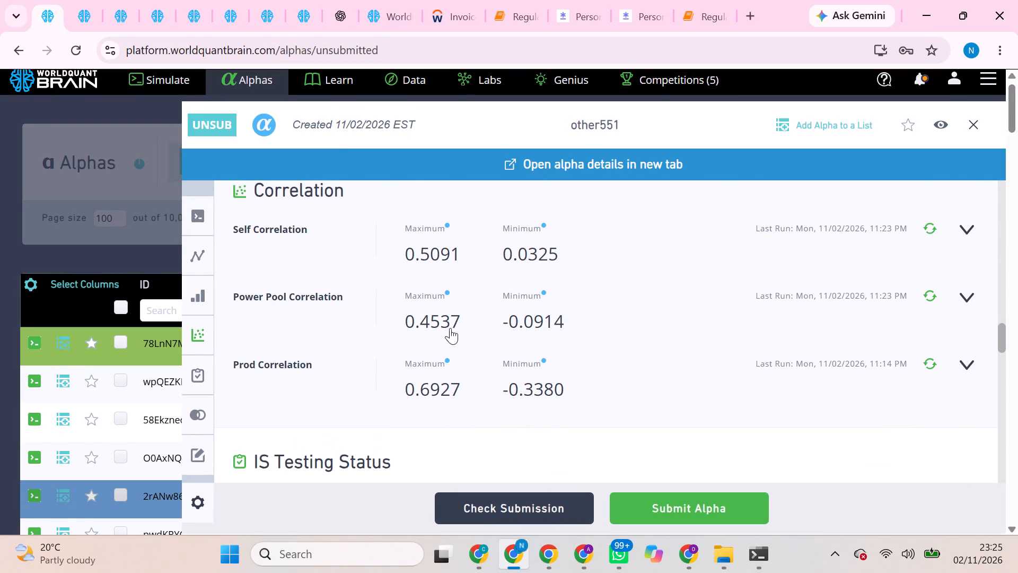
{"action": "scroll", "coordinate": [462, 312], "scroll_direction": "down", "scroll_amount": 1}
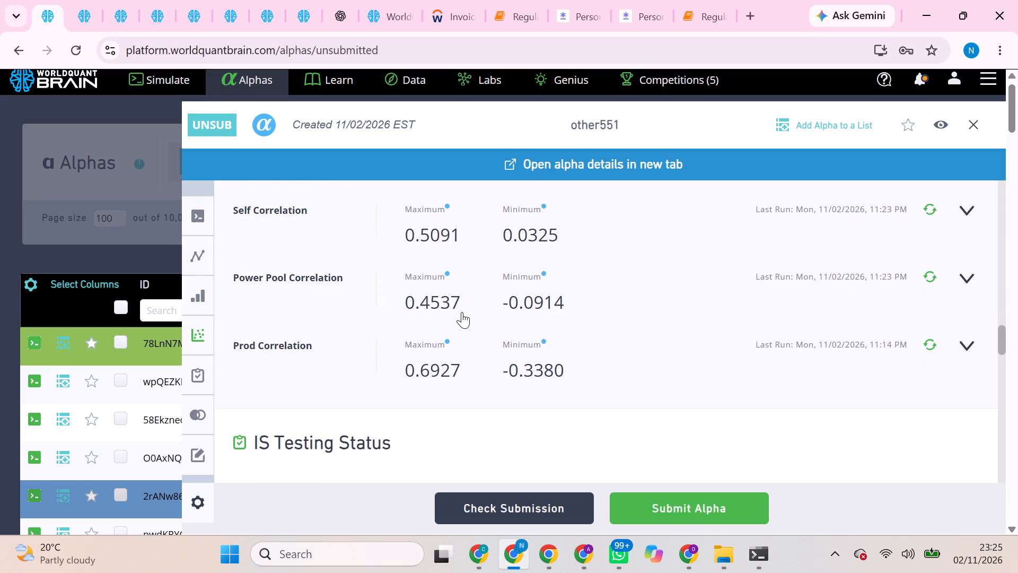
{"action": "scroll", "coordinate": [462, 312], "scroll_direction": "down", "scroll_amount": 2}
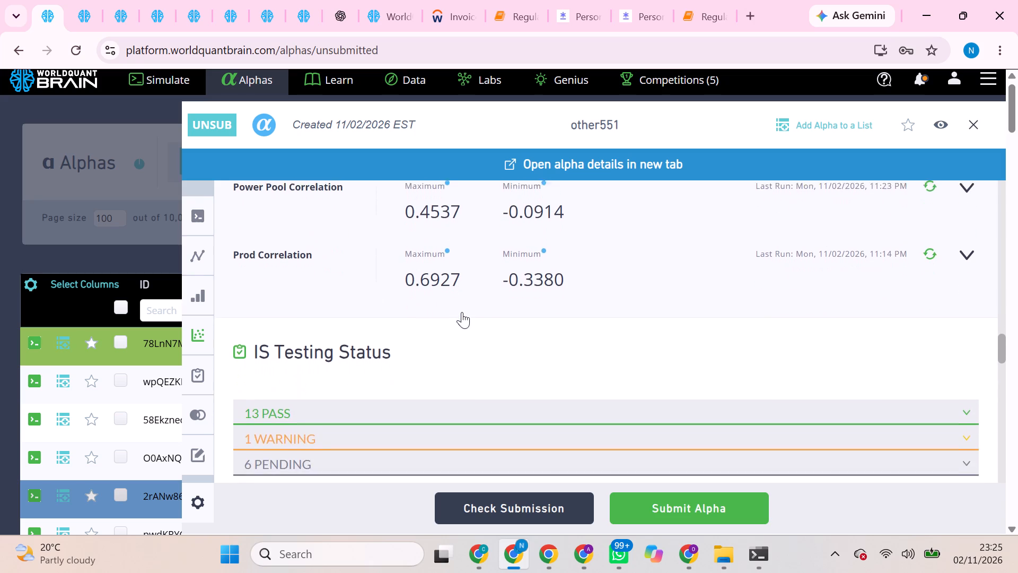
{"action": "scroll", "coordinate": [462, 312], "scroll_direction": "down", "scroll_amount": 2}
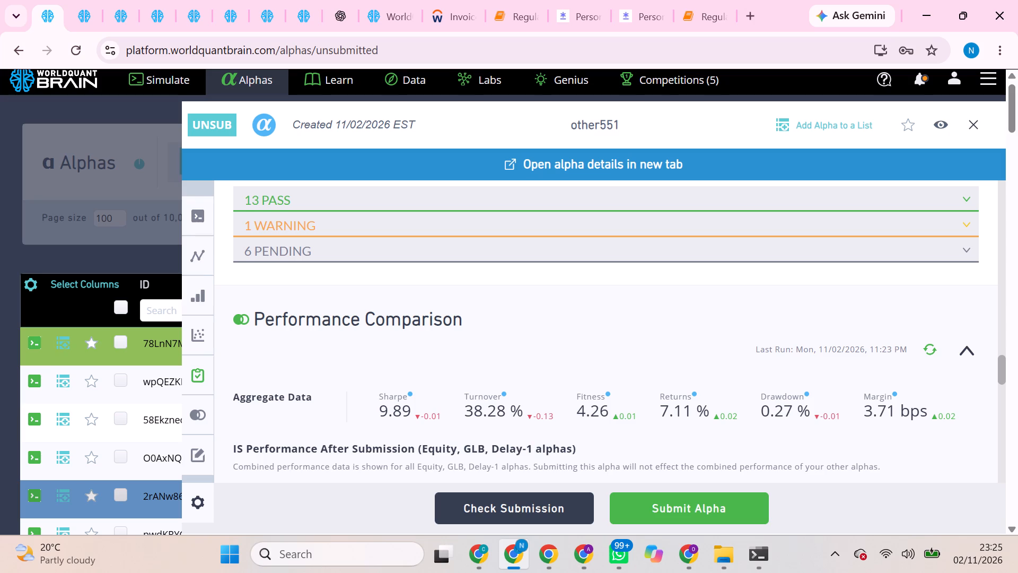
{"action": "scroll", "coordinate": [99, 405], "scroll_direction": "down", "scroll_amount": 1}
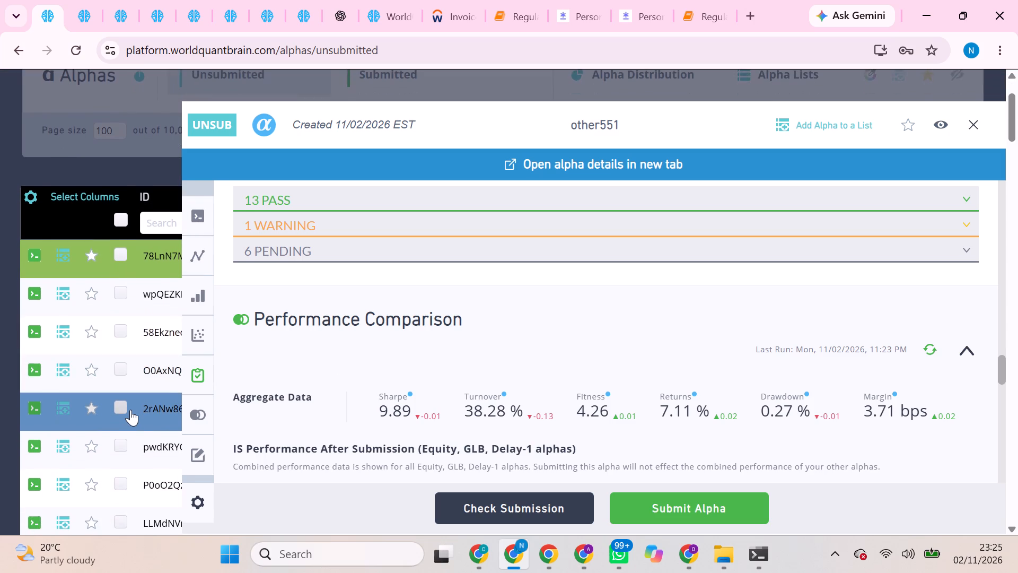
Compare the aggregate Performance Comparison data of alphas 2rANw86N and 78LnN7MZ by switching between them, ending on 2rANw86N.
{"action": "left_click", "coordinate": [134, 412]}
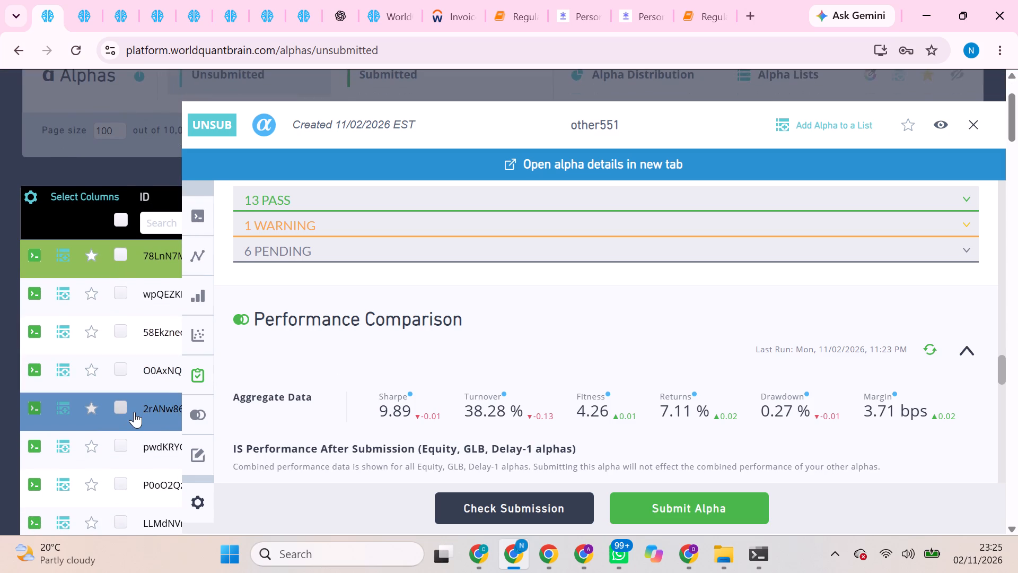
{"action": "left_click", "coordinate": [145, 409]}
{"action": "left_click", "coordinate": [154, 409]}
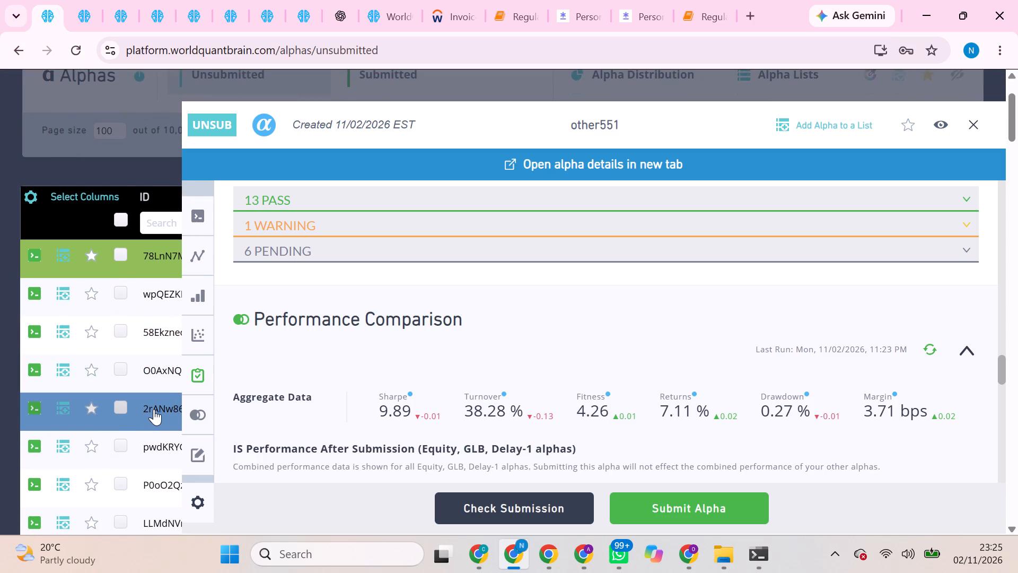
{"action": "left_click", "coordinate": [166, 409]}
{"action": "left_click_drag", "start_coordinate": [166, 409], "coordinate": [154, 254]}
{"action": "left_click", "coordinate": [154, 254]}
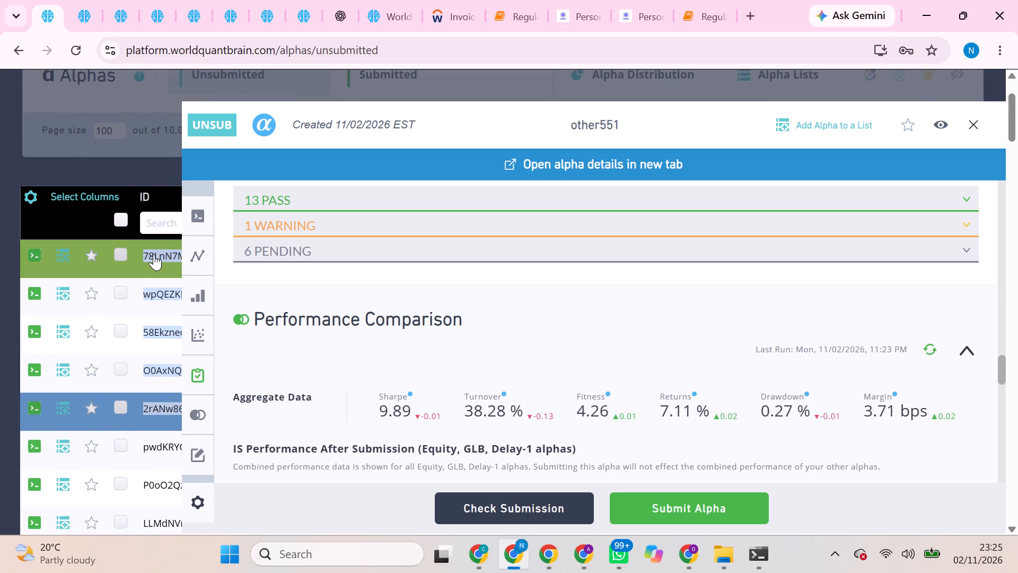
{"action": "left_click", "coordinate": [137, 255]}
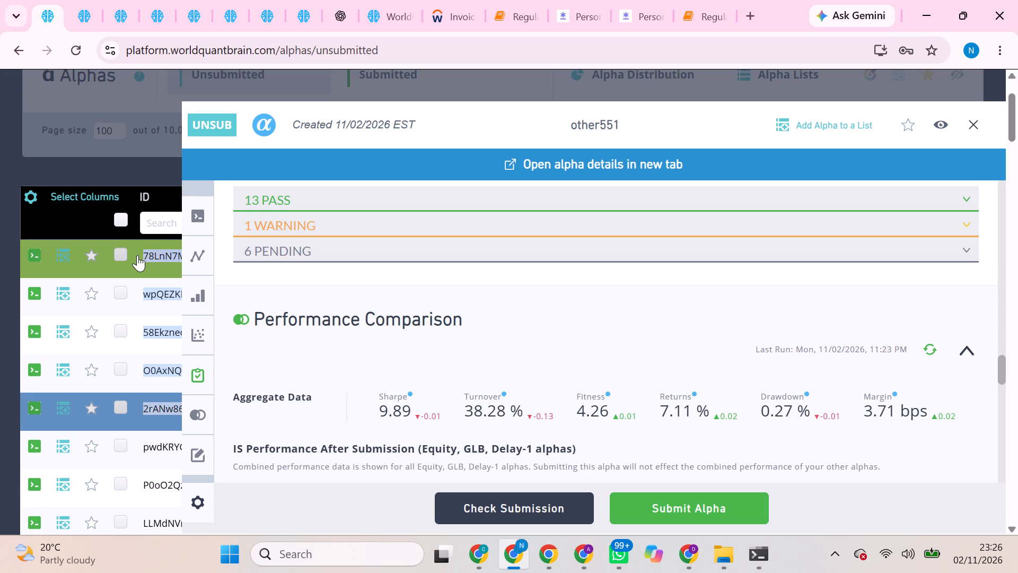
{"action": "triple_click", "coordinate": [137, 255]}
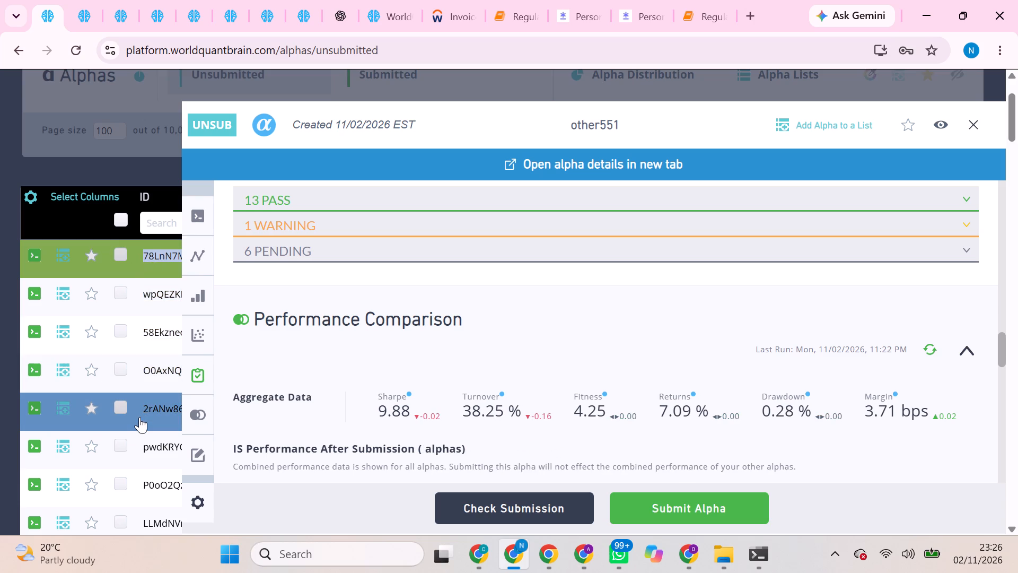
{"action": "left_click", "coordinate": [139, 417]}
{"action": "left_click", "coordinate": [139, 417]}
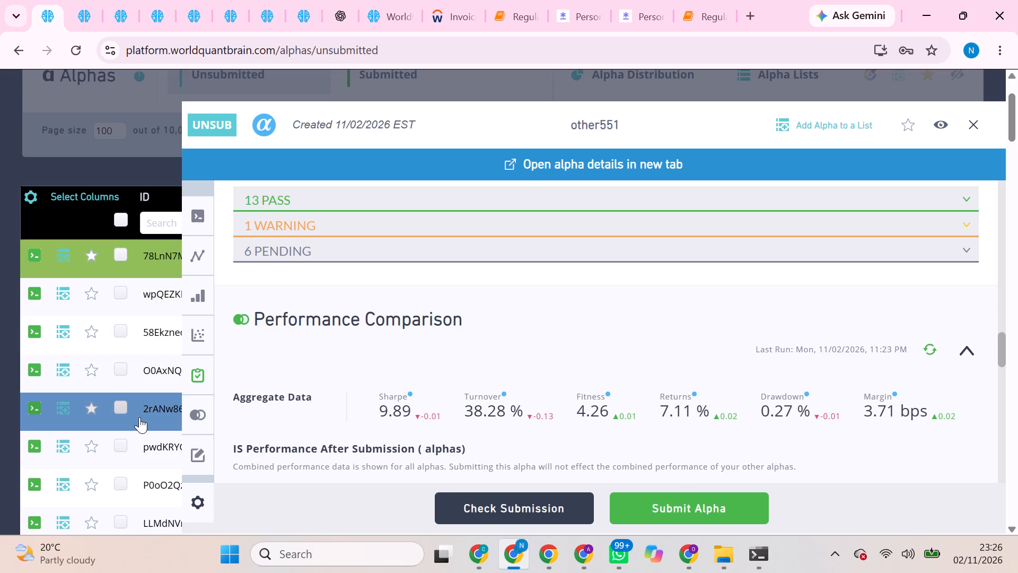
{"action": "left_click", "coordinate": [139, 417]}
{"action": "left_click_drag", "start_coordinate": [139, 417], "coordinate": [400, 405]}
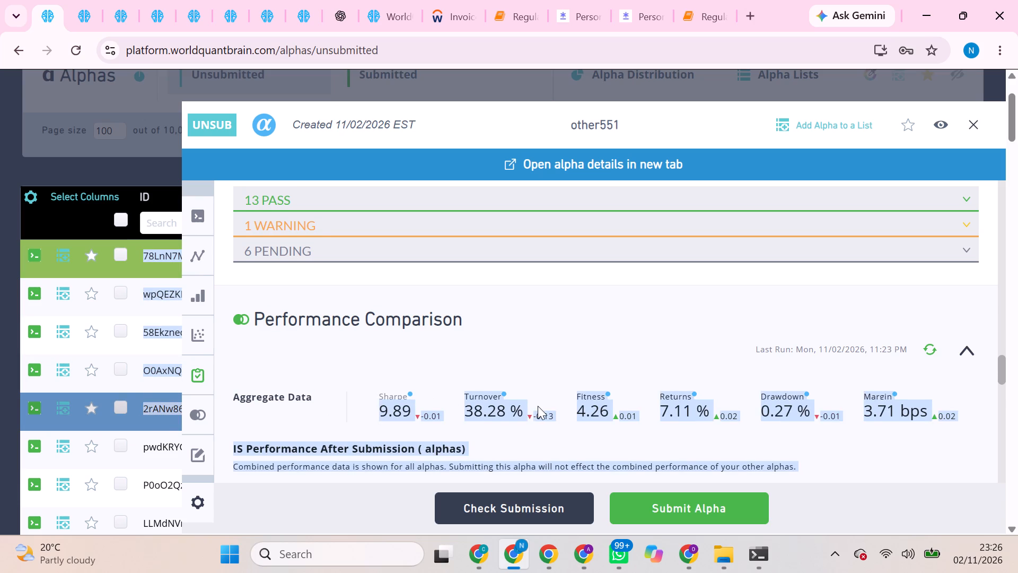
Examine alpha 2rANw86N's yearly IS Performance After Submission table, along with its Power Pool and Prod correlations.
{"action": "scroll", "coordinate": [538, 406], "scroll_direction": "down", "scroll_amount": 3}
{"action": "scroll", "coordinate": [538, 406], "scroll_direction": "up", "scroll_amount": 1}
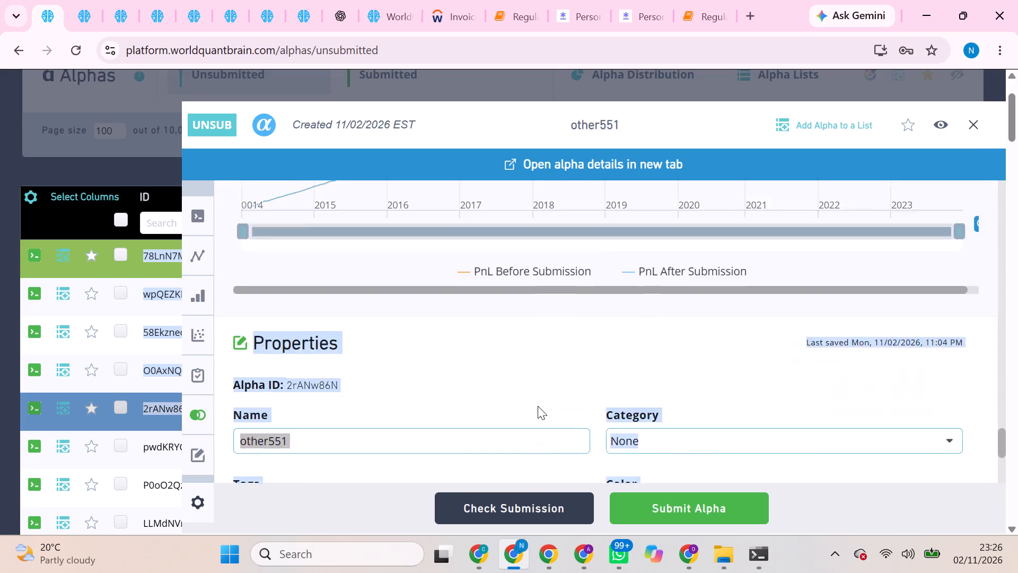
{"action": "scroll", "coordinate": [538, 406], "scroll_direction": "up", "scroll_amount": 2}
{"action": "scroll", "coordinate": [792, 387], "scroll_direction": "up", "scroll_amount": 3}
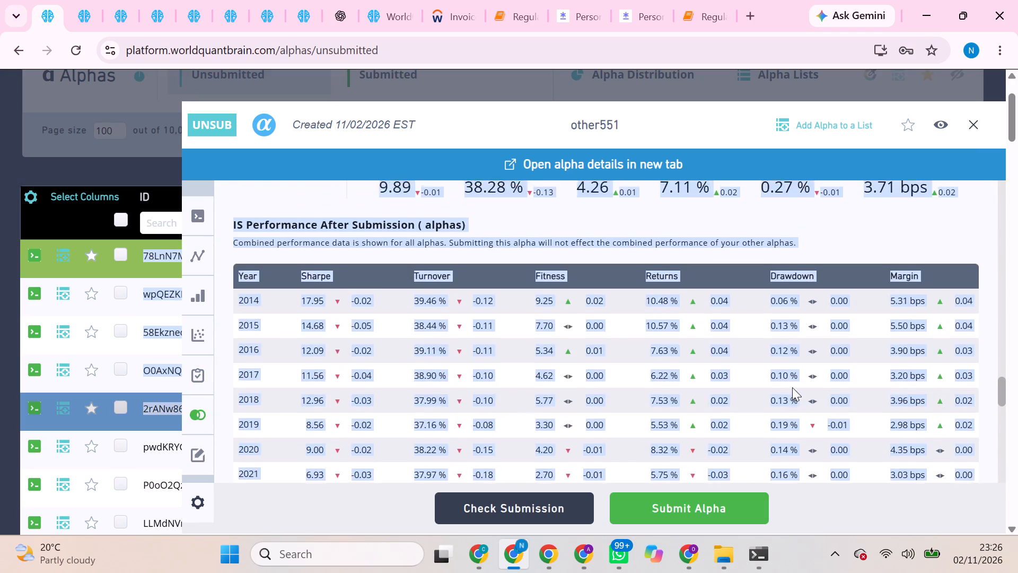
{"action": "scroll", "coordinate": [792, 387], "scroll_direction": "up", "scroll_amount": 2}
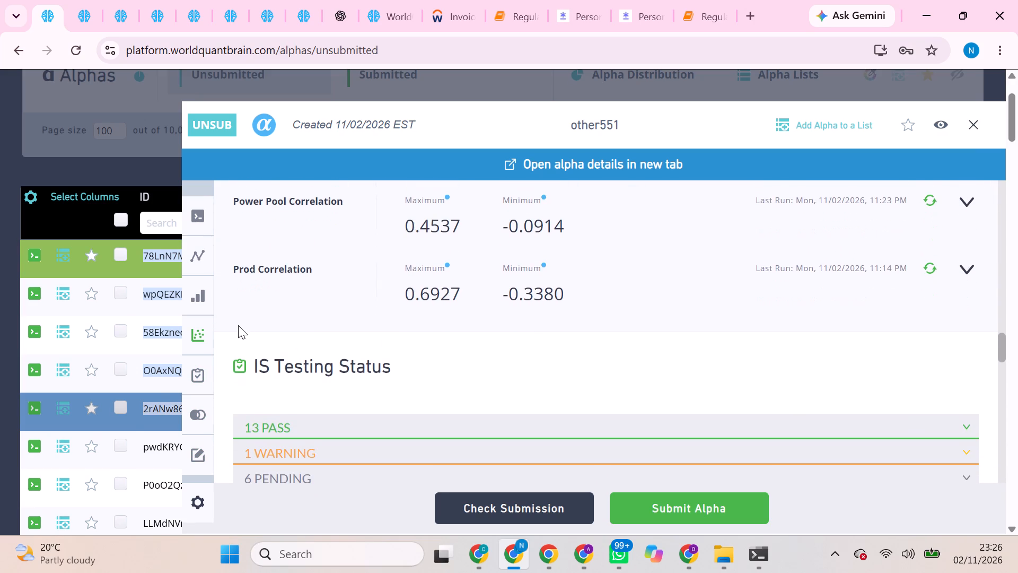
Open the highlighted alpha whose ID starts with 3qoeXqv and examine its correlations, IS Testing Status and aggregate Performance Comparison data.
{"action": "scroll", "coordinate": [129, 414], "scroll_direction": "down", "scroll_amount": 2}
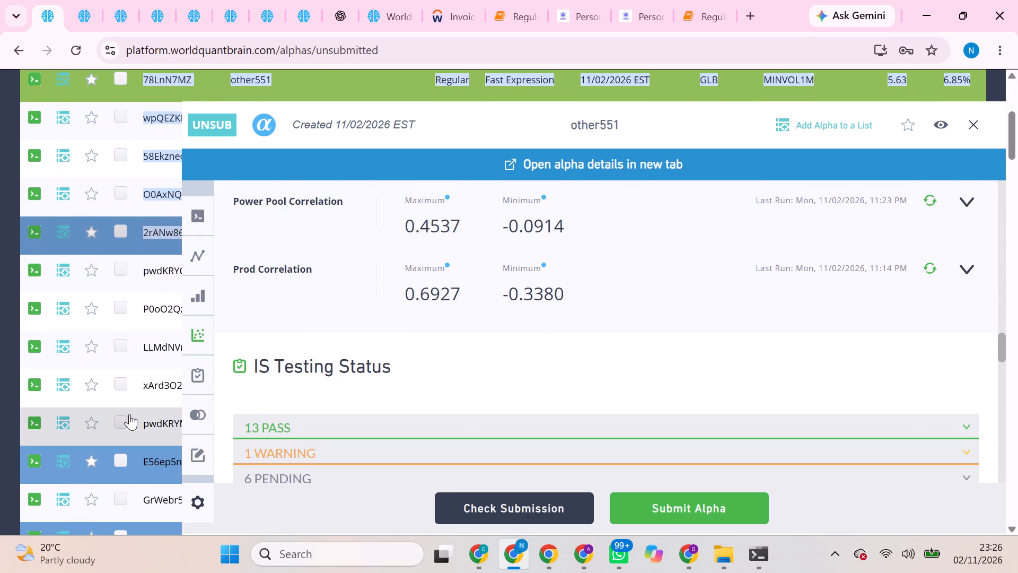
{"action": "scroll", "coordinate": [160, 468], "scroll_direction": "down", "scroll_amount": 1}
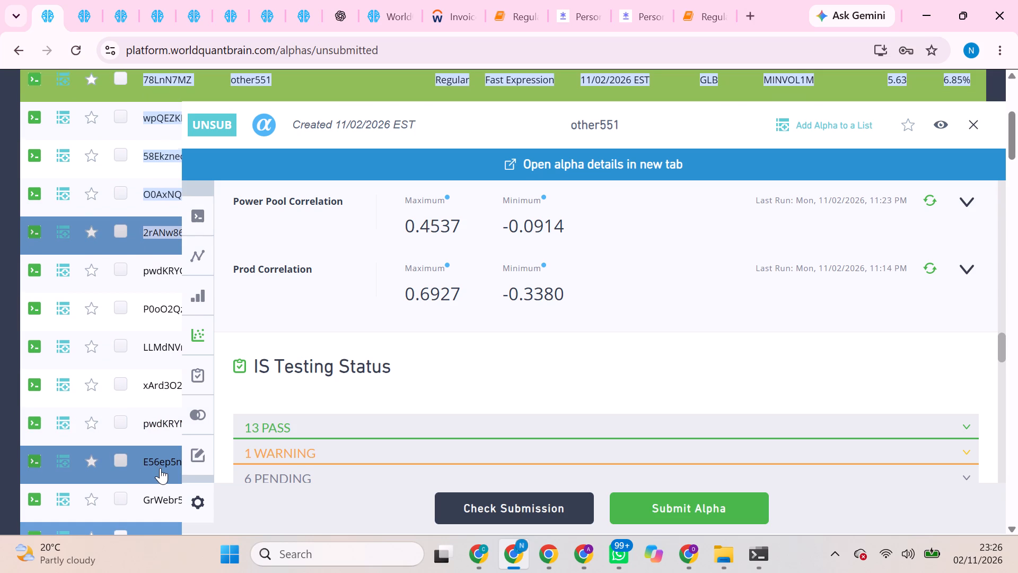
{"action": "scroll", "coordinate": [160, 468], "scroll_direction": "down", "scroll_amount": 2}
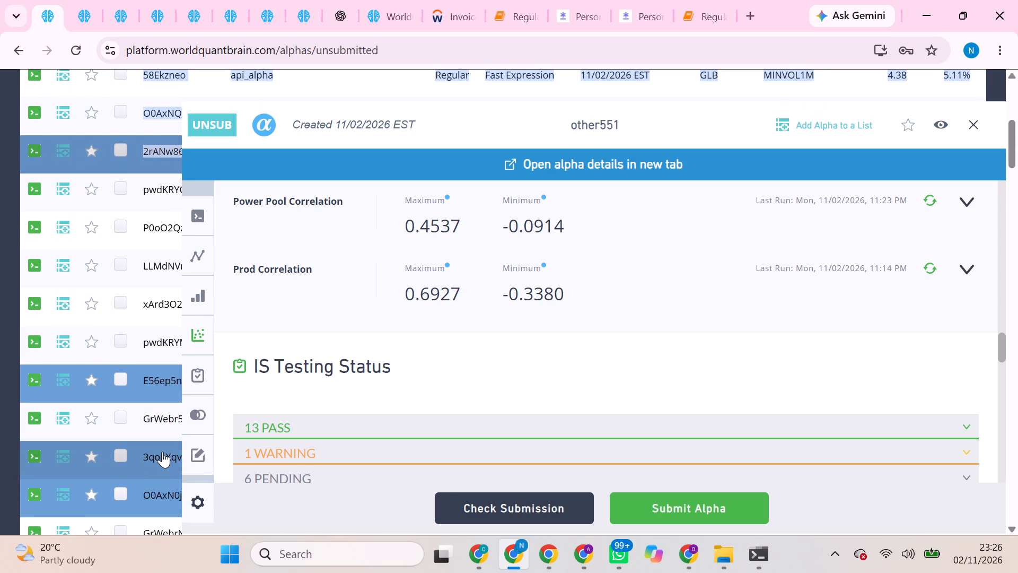
{"action": "left_click", "coordinate": [162, 452]}
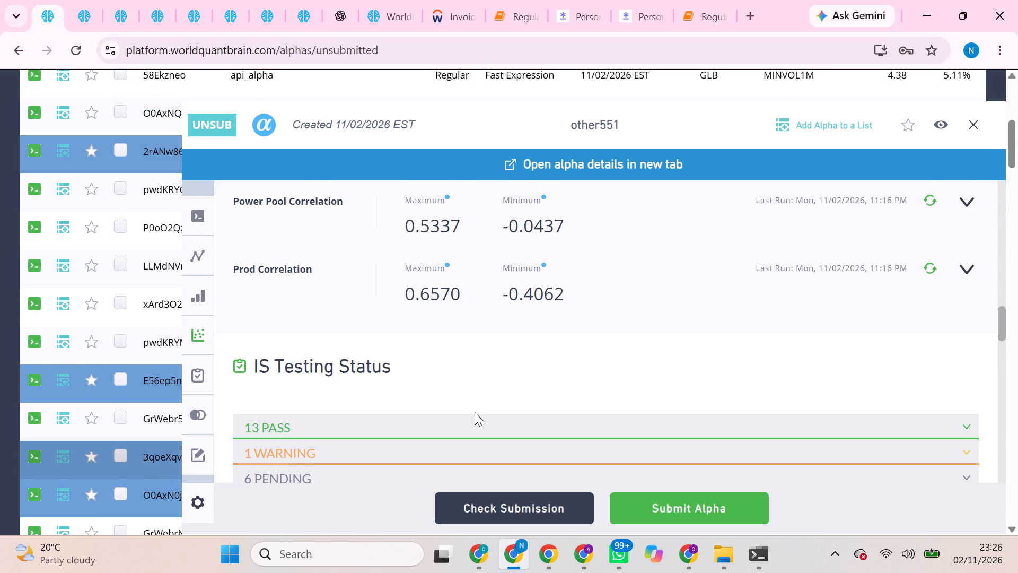
{"action": "scroll", "coordinate": [475, 412], "scroll_direction": "up", "scroll_amount": 2}
{"action": "scroll", "coordinate": [788, 376], "scroll_direction": "down", "scroll_amount": 2}
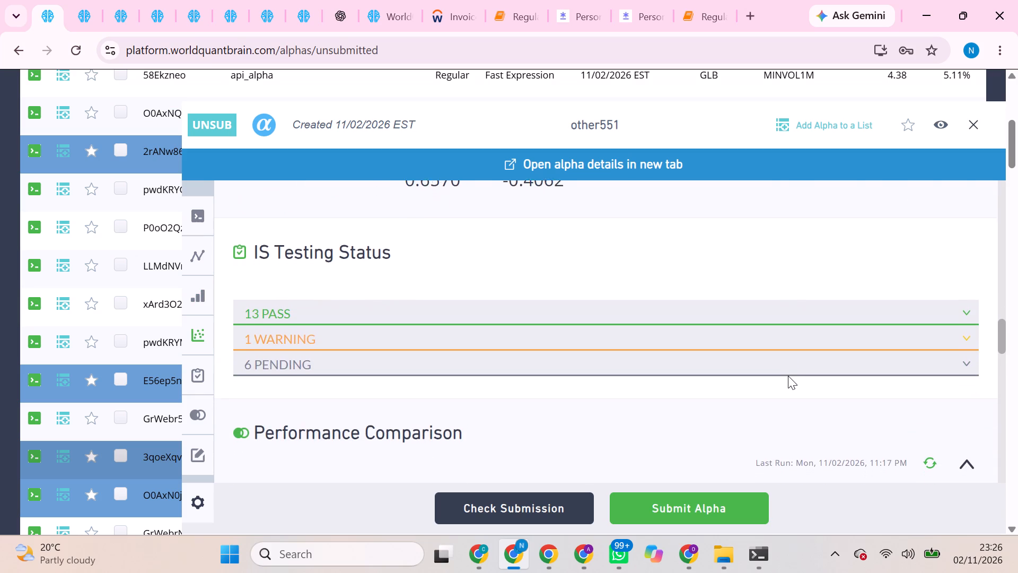
{"action": "scroll", "coordinate": [788, 376], "scroll_direction": "down", "scroll_amount": 2}
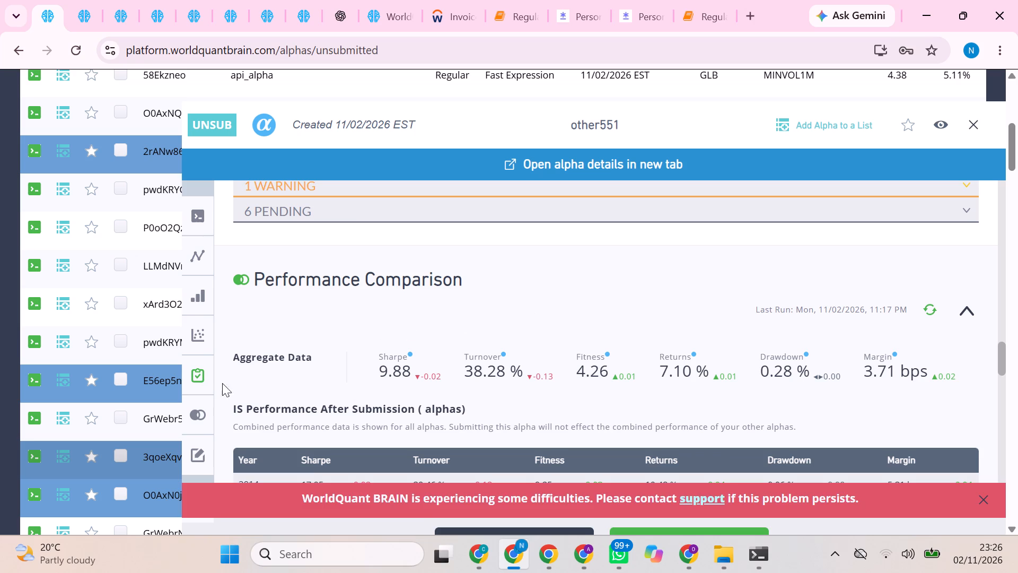
Open the highlighted alpha whose ID starts with O0AxN0j and examine its aggregate Performance Comparison data and correlations.
{"action": "scroll", "coordinate": [154, 461], "scroll_direction": "down", "scroll_amount": 1}
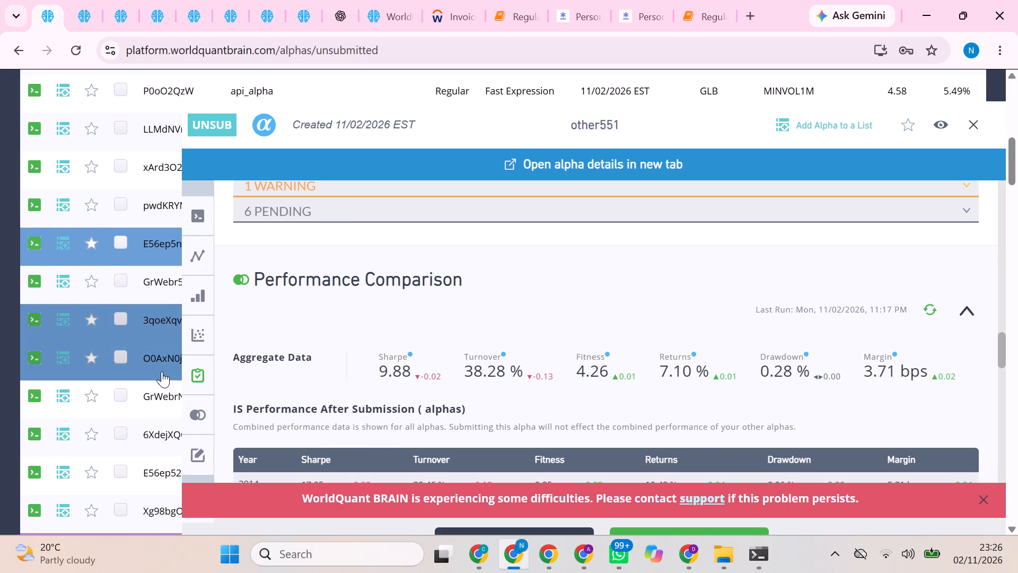
{"action": "left_click", "coordinate": [162, 364]}
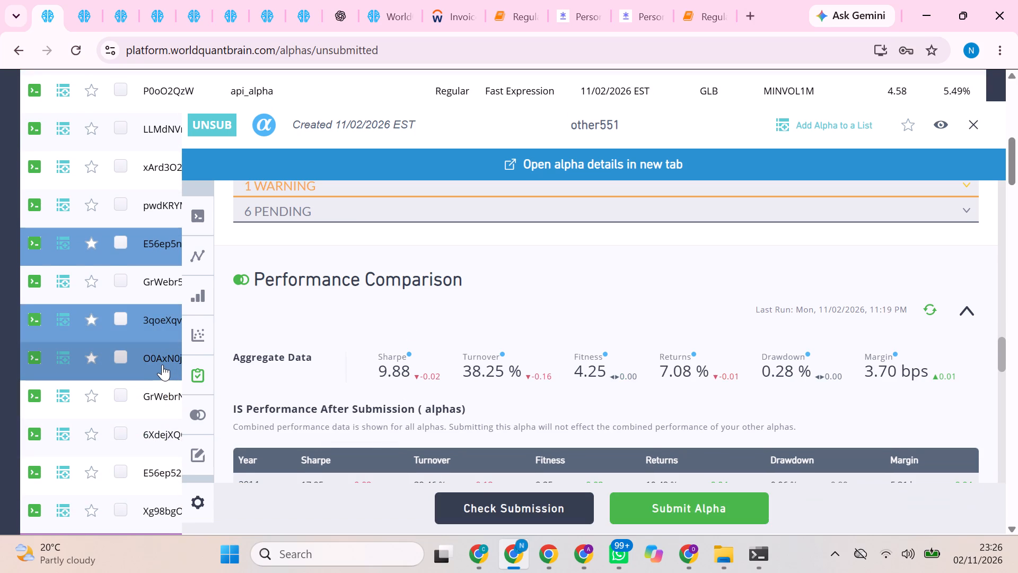
{"action": "scroll", "coordinate": [539, 382], "scroll_direction": "down", "scroll_amount": 1}
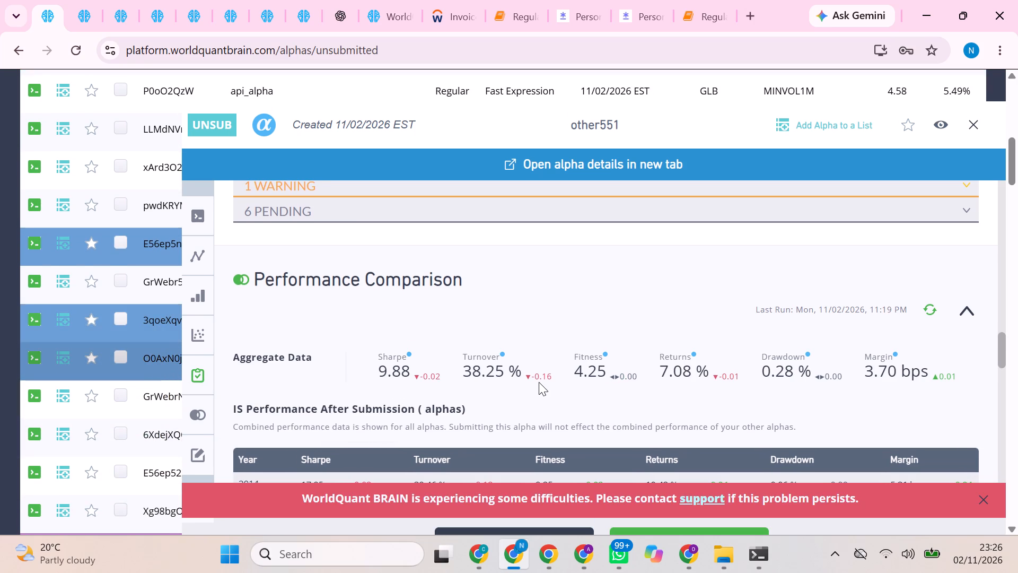
{"action": "scroll", "coordinate": [539, 382], "scroll_direction": "down", "scroll_amount": 2}
{"action": "scroll", "coordinate": [451, 336], "scroll_direction": "up", "scroll_amount": 2}
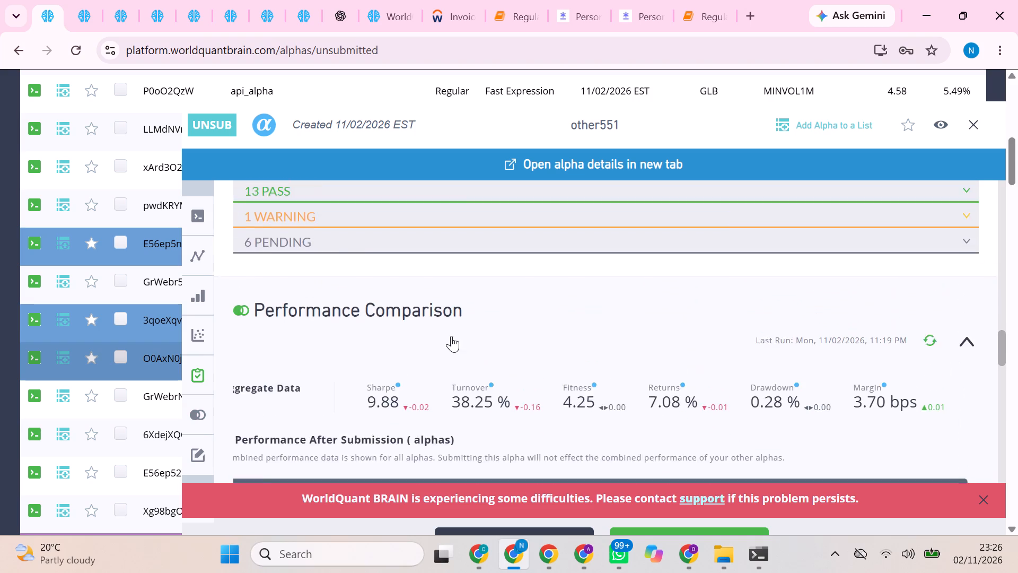
{"action": "scroll", "coordinate": [451, 336], "scroll_direction": "up", "scroll_amount": 4}
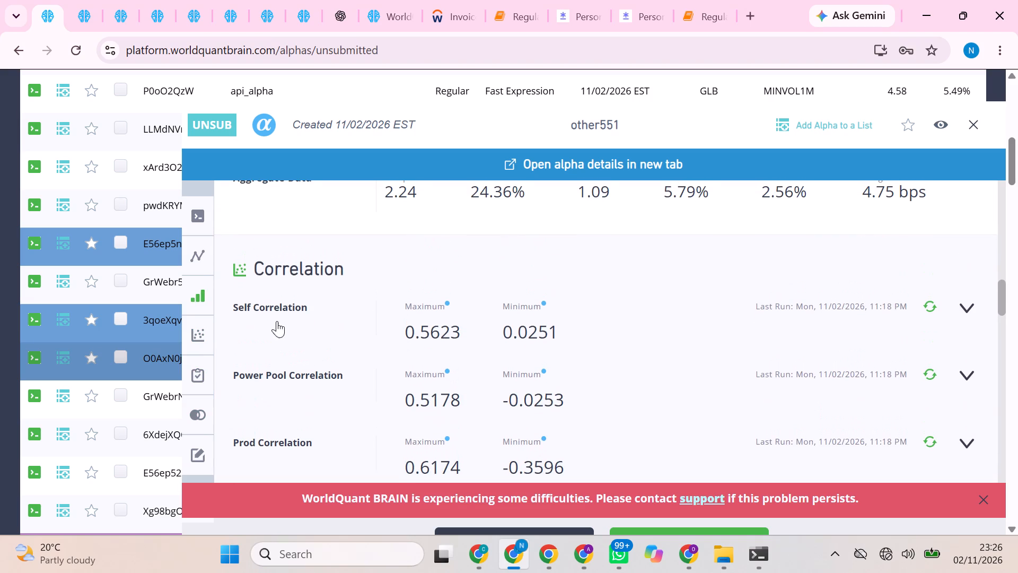
Return to the 3qoeXqv alpha and review its correlations, Performance Comparison data, code and simulation settings.
{"action": "left_click", "coordinate": [159, 323]}
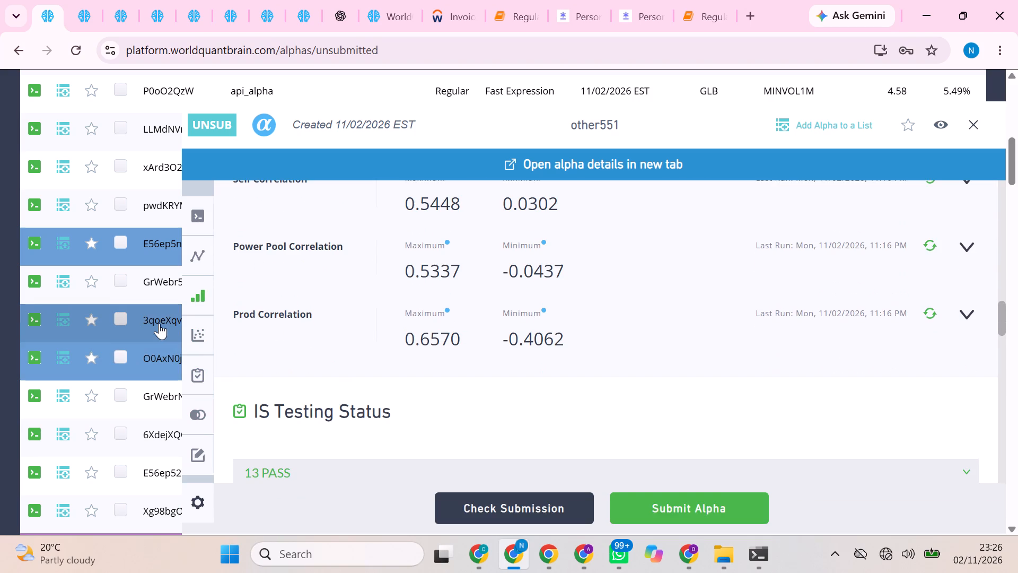
{"action": "scroll", "coordinate": [477, 391], "scroll_direction": "down", "scroll_amount": 1}
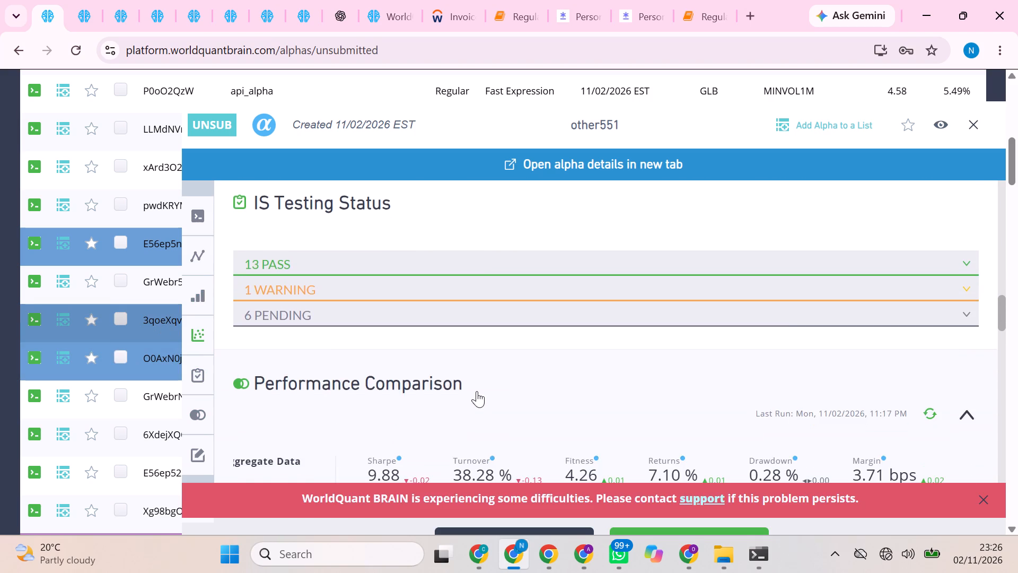
{"action": "scroll", "coordinate": [477, 391], "scroll_direction": "down", "scroll_amount": 1}
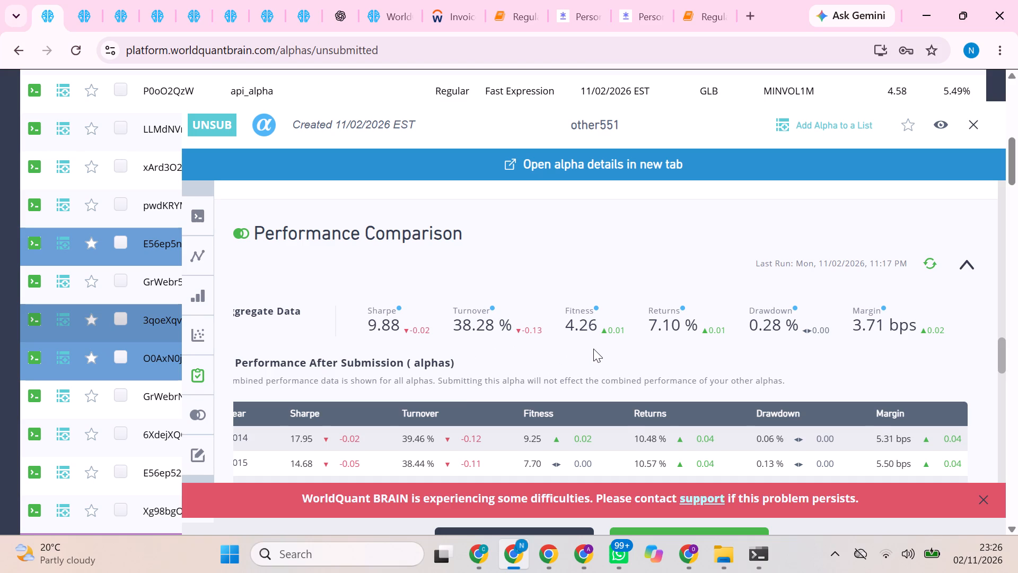
{"action": "scroll", "coordinate": [593, 349], "scroll_direction": "up", "scroll_amount": 3}
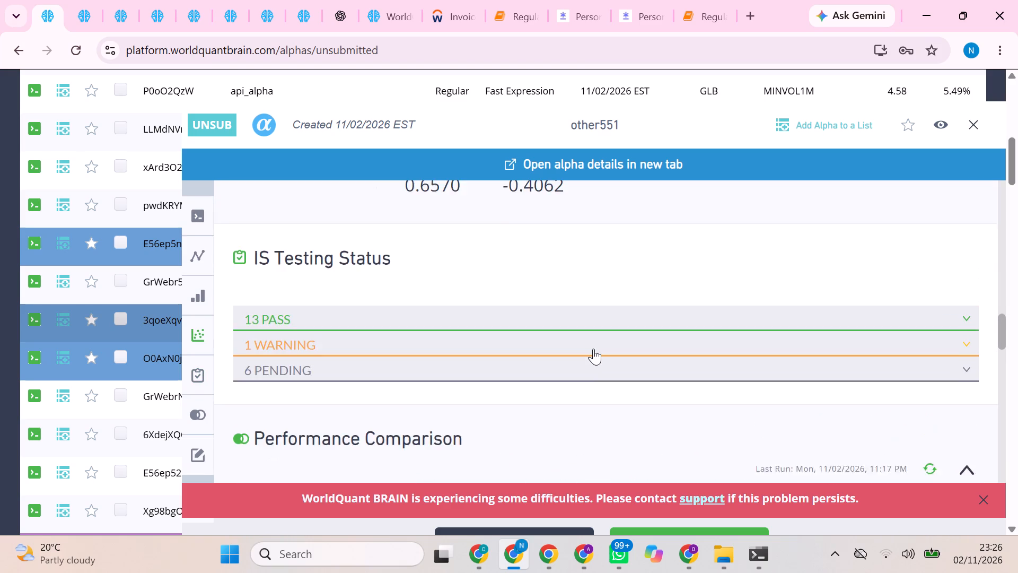
{"action": "scroll", "coordinate": [593, 349], "scroll_direction": "up", "scroll_amount": 4}
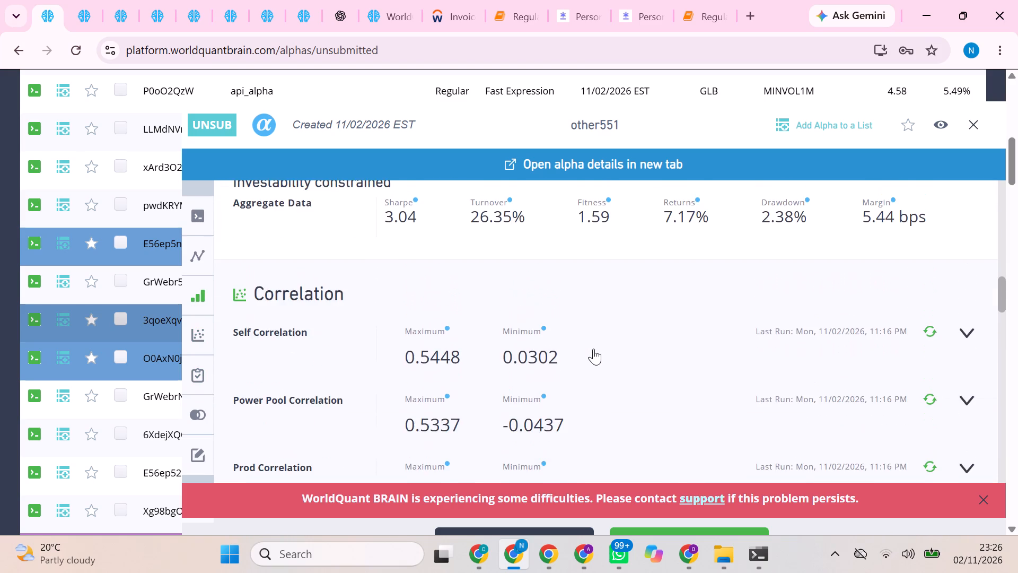
{"action": "scroll", "coordinate": [593, 349], "scroll_direction": "up", "scroll_amount": 2}
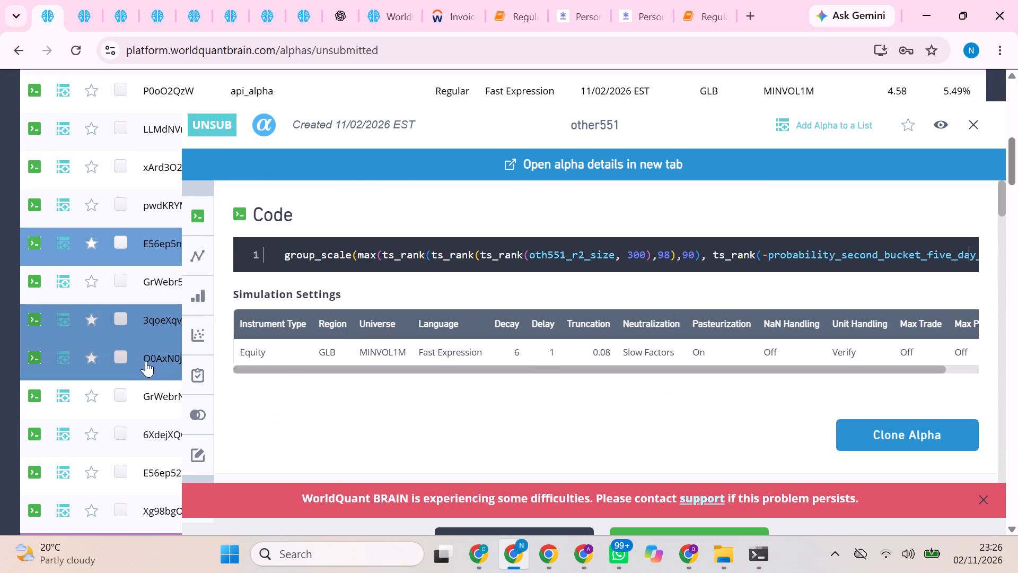
Reopen the O0AxN0j alpha and check its code, simulation settings and Performance Comparison against the 3qoeXqv alpha.
{"action": "left_click", "coordinate": [150, 359]}
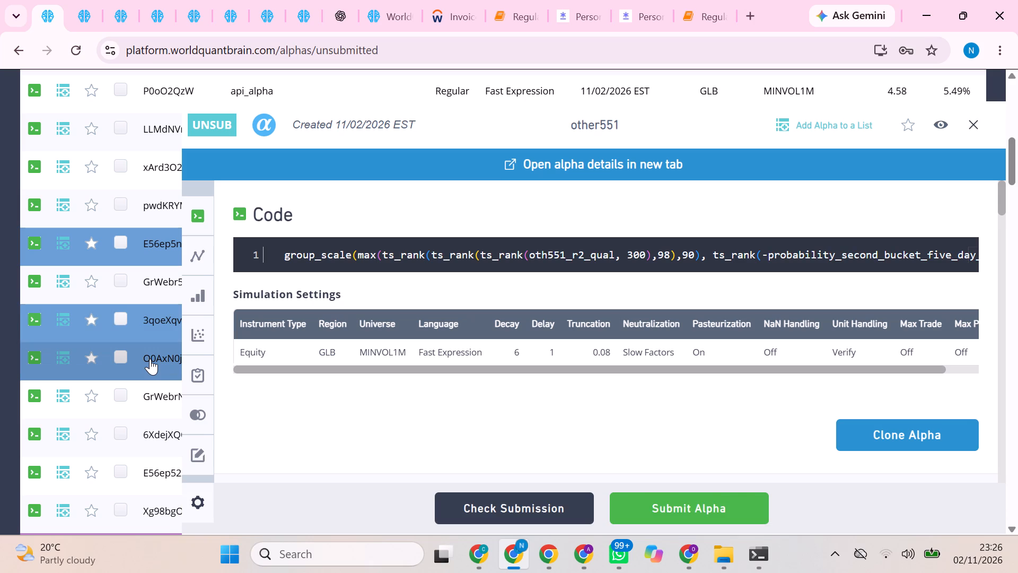
{"action": "scroll", "coordinate": [546, 428], "scroll_direction": "down", "scroll_amount": 5}
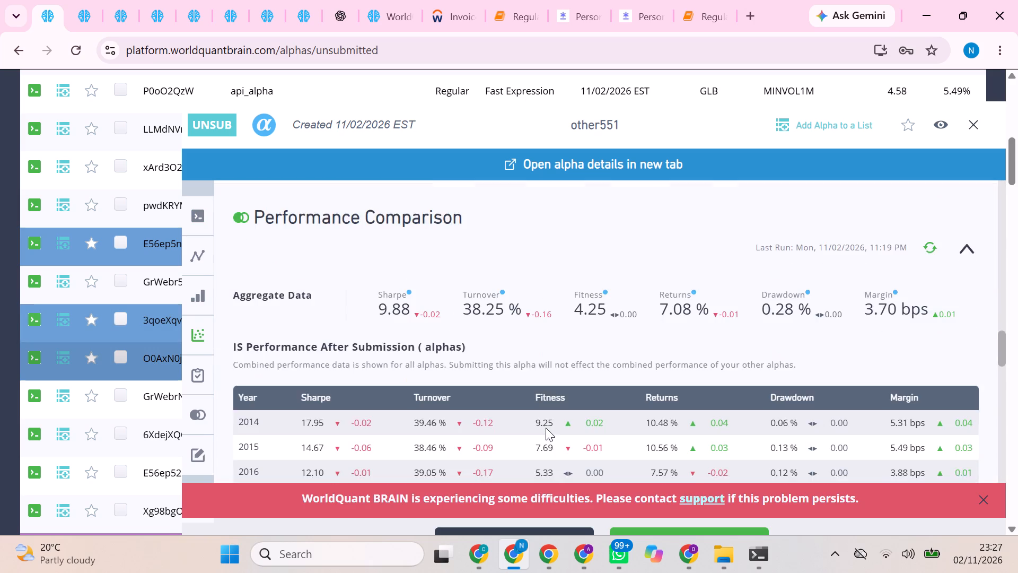
{"action": "scroll", "coordinate": [546, 428], "scroll_direction": "up", "scroll_amount": 1}
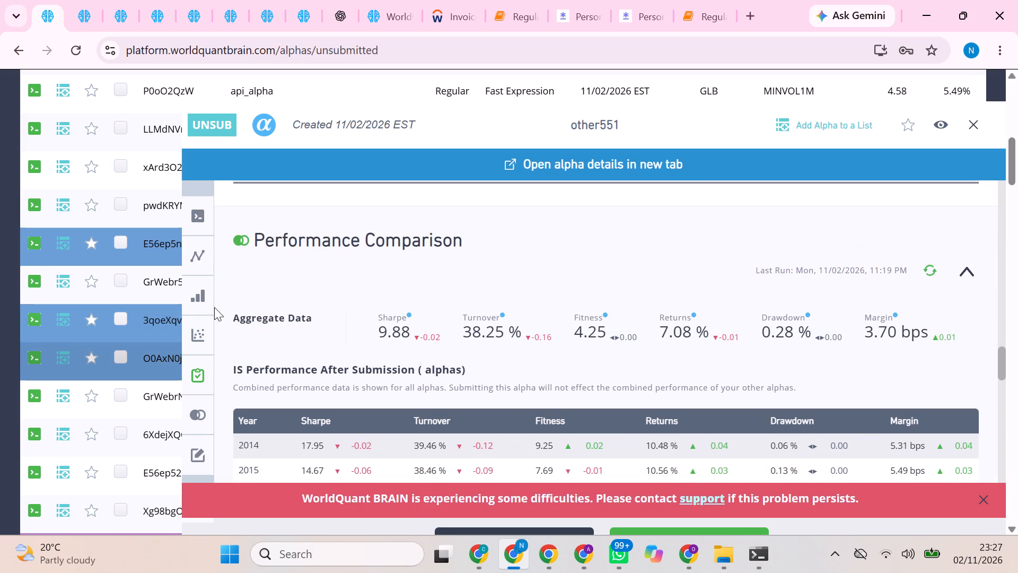
Switch back to the 3qoeXqv alpha and review its yearly Performance Comparison table, correlations and code.
{"action": "left_click", "coordinate": [169, 322]}
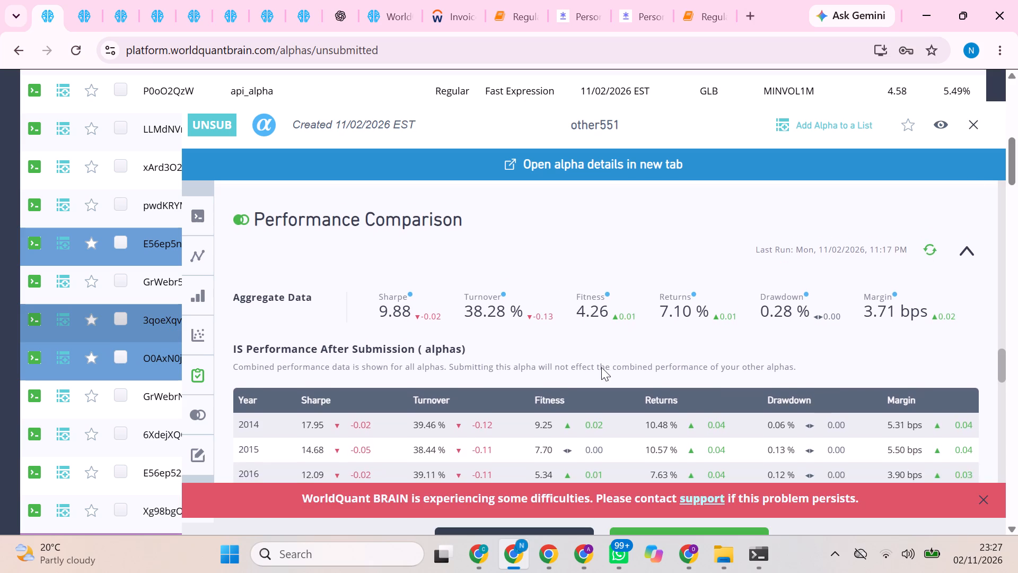
{"action": "scroll", "coordinate": [601, 367], "scroll_direction": "down", "scroll_amount": 3}
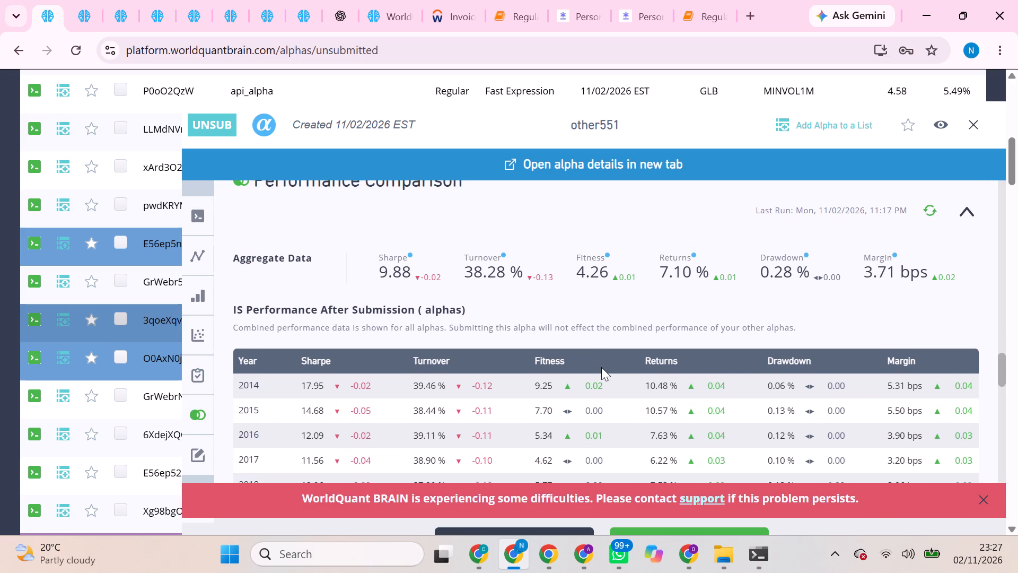
{"action": "scroll", "coordinate": [556, 288], "scroll_direction": "up", "scroll_amount": 1}
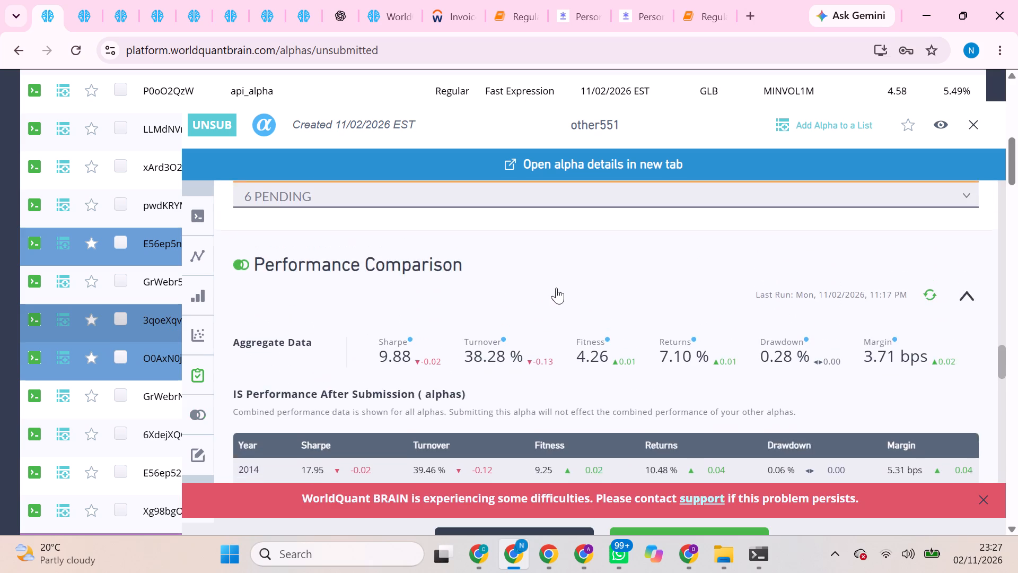
{"action": "scroll", "coordinate": [556, 288], "scroll_direction": "up", "scroll_amount": 3}
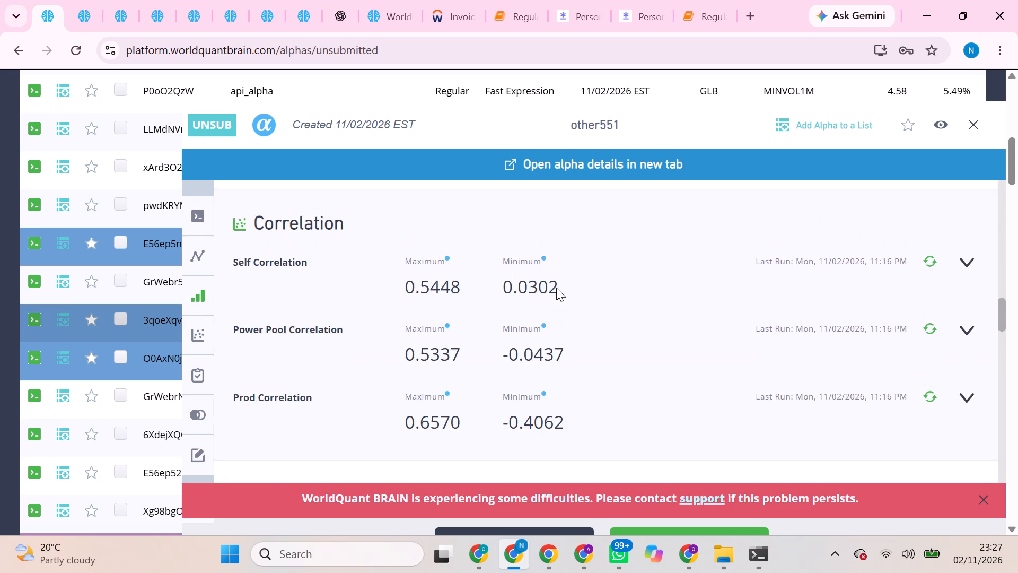
{"action": "scroll", "coordinate": [556, 288], "scroll_direction": "up", "scroll_amount": 4}
{"action": "scroll", "coordinate": [138, 213], "scroll_direction": "up", "scroll_amount": 3}
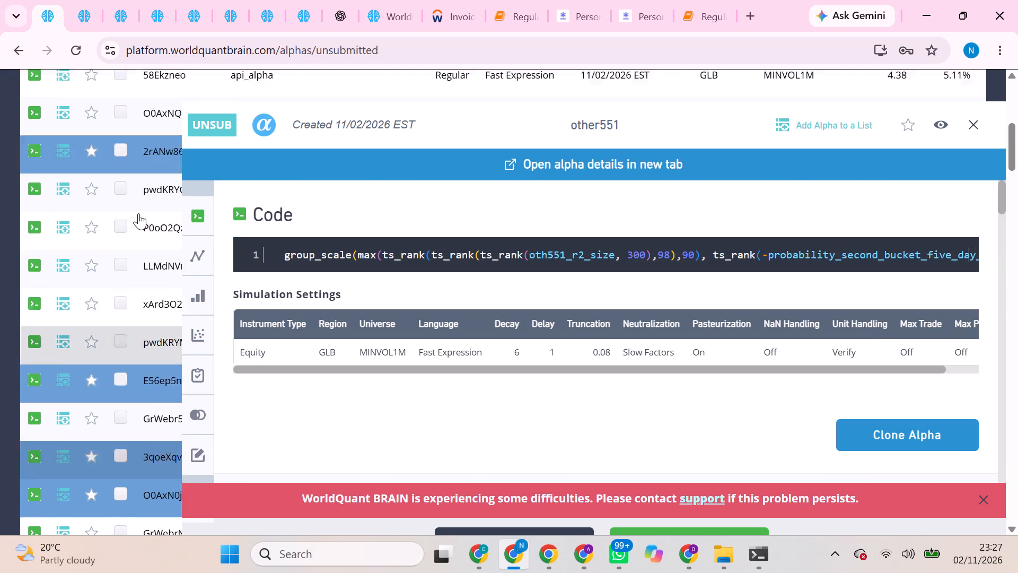
Open the highlighted 78LnN7MZ alpha briefly, and review the 2rANw86N alpha's code, correlations and Performance Comparison data.
{"action": "scroll", "coordinate": [138, 213], "scroll_direction": "up", "scroll_amount": 1}
{"action": "left_click", "coordinate": [161, 382]}
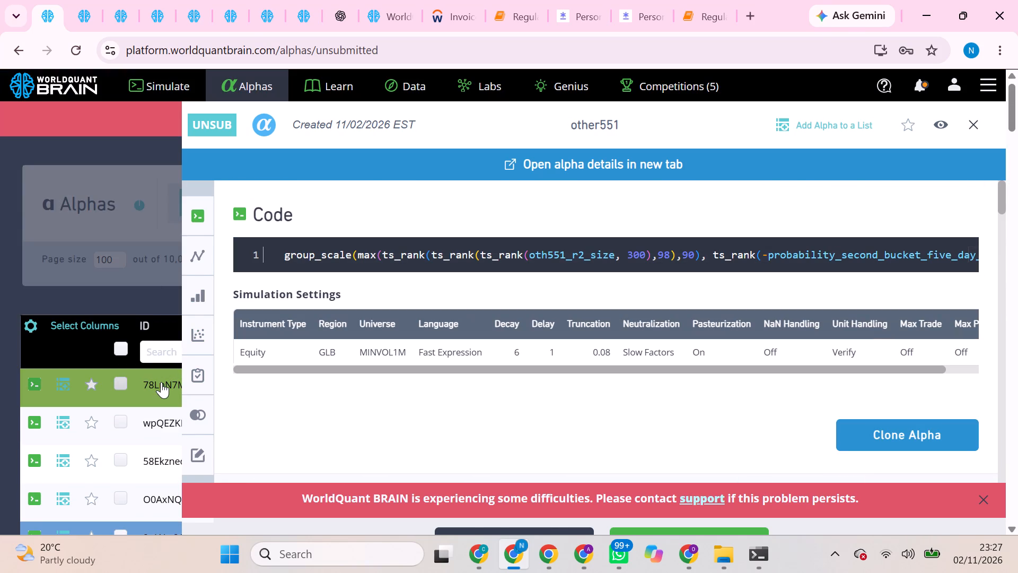
{"action": "scroll", "coordinate": [148, 475], "scroll_direction": "down", "scroll_amount": 1}
{"action": "left_click", "coordinate": [148, 475]}
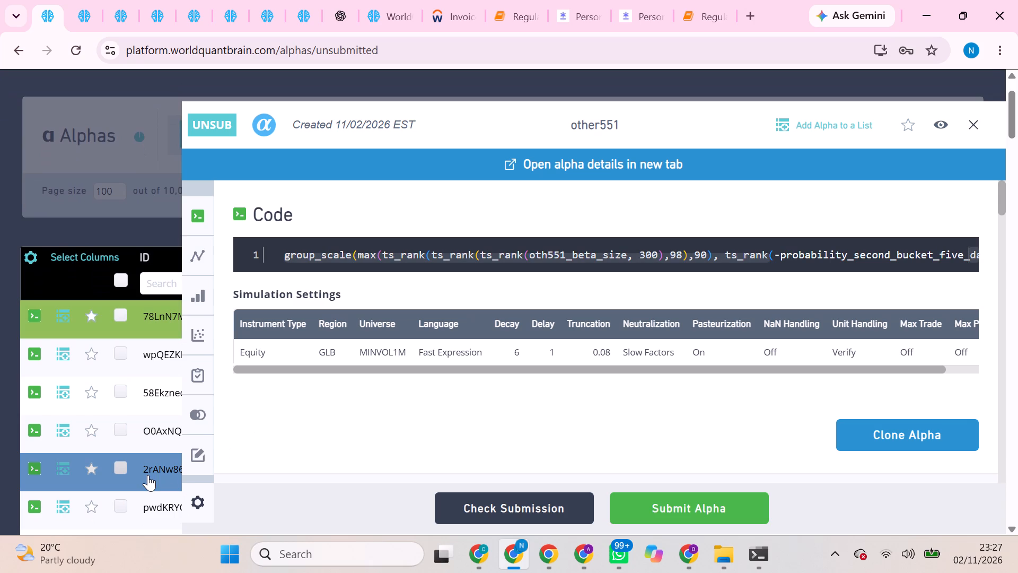
{"action": "scroll", "coordinate": [528, 357], "scroll_direction": "down", "scroll_amount": 2}
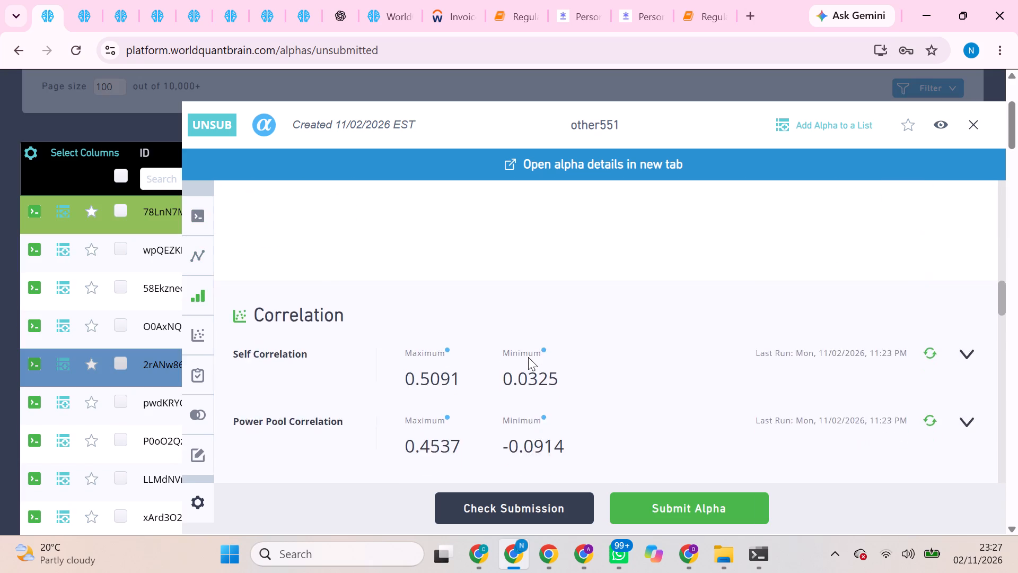
{"action": "scroll", "coordinate": [528, 357], "scroll_direction": "down", "scroll_amount": 1}
{"action": "scroll", "coordinate": [528, 357], "scroll_direction": "up", "scroll_amount": 1}
{"action": "scroll", "coordinate": [528, 357], "scroll_direction": "down", "scroll_amount": 1}
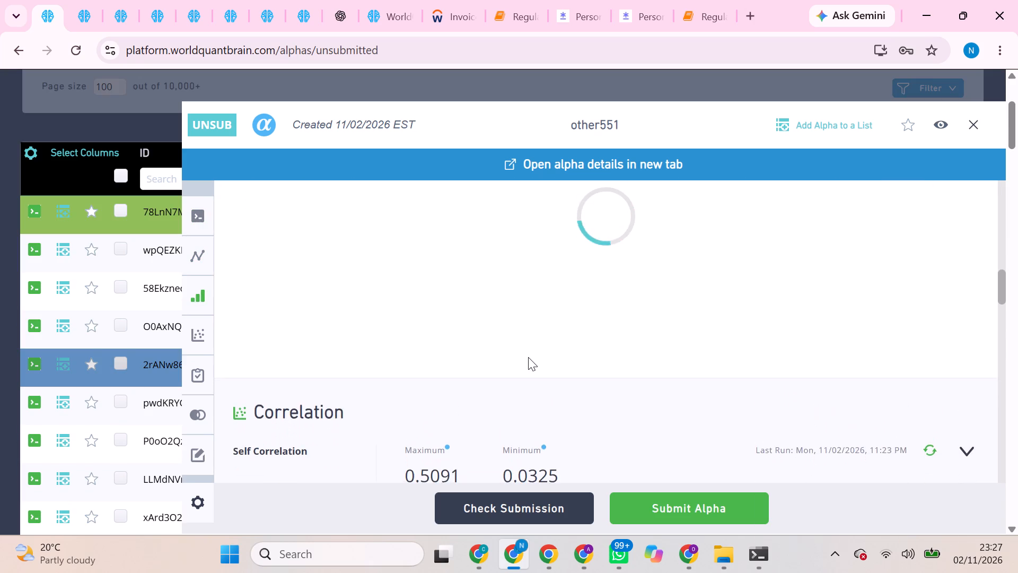
{"action": "scroll", "coordinate": [528, 357], "scroll_direction": "down", "scroll_amount": 1}
{"action": "scroll", "coordinate": [637, 379], "scroll_direction": "down", "scroll_amount": 3}
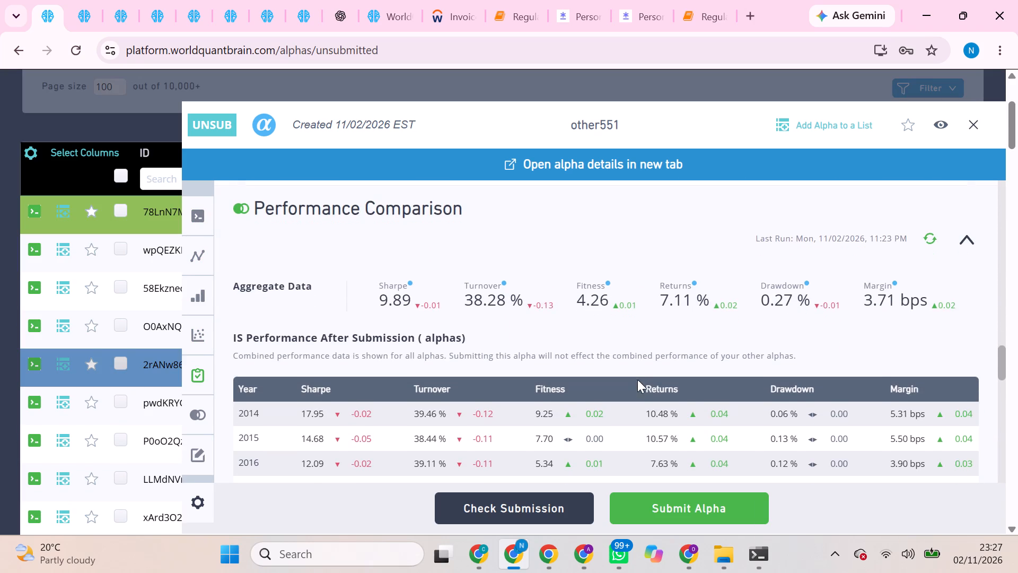
{"action": "scroll", "coordinate": [637, 379], "scroll_direction": "up", "scroll_amount": 2}
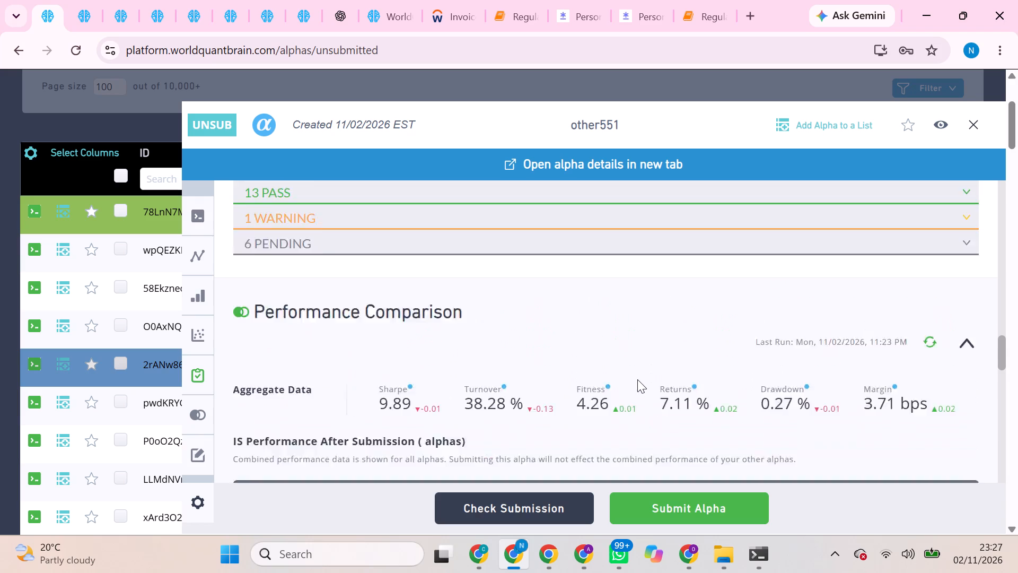
{"action": "scroll", "coordinate": [637, 379], "scroll_direction": "up", "scroll_amount": 4}
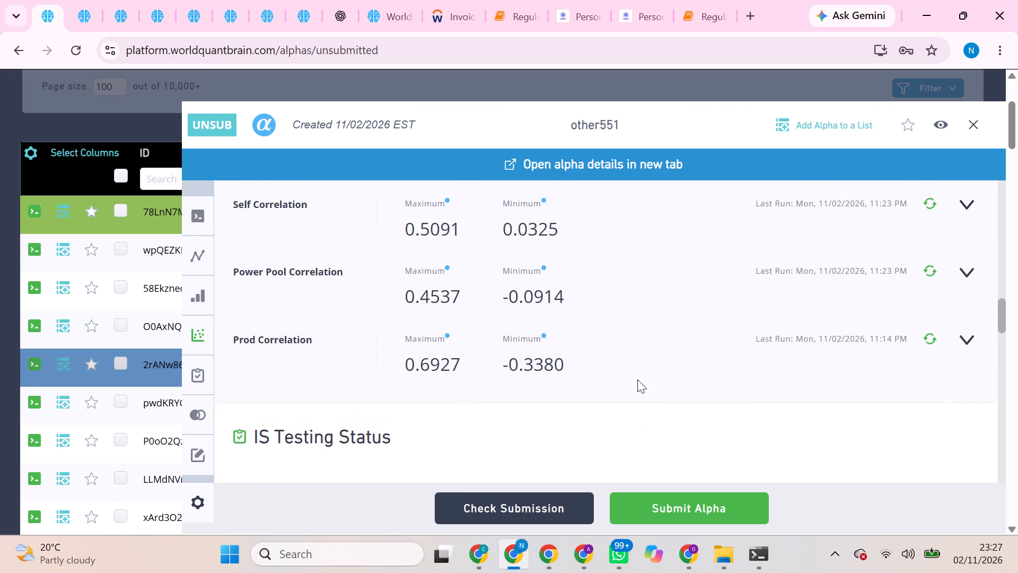
{"action": "scroll", "coordinate": [637, 379], "scroll_direction": "up", "scroll_amount": 1}
Check the 78LnN7MZ alpha's correlations and compare its aggregate Performance Comparison data with the highlighted alpha whose ID starts with E56ep5n.
{"action": "left_click", "coordinate": [145, 225]}
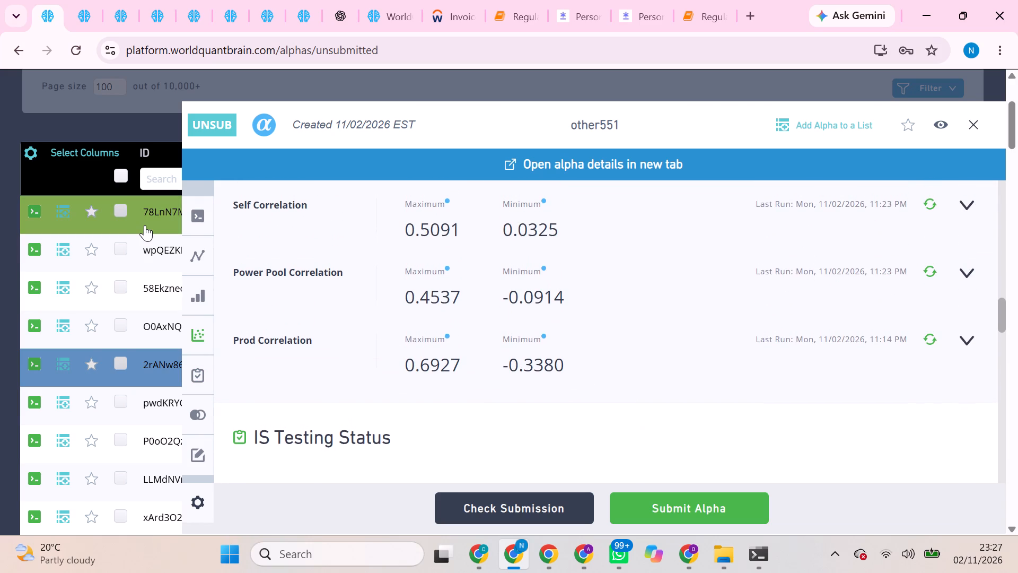
{"action": "scroll", "coordinate": [467, 392], "scroll_direction": "down", "scroll_amount": 1}
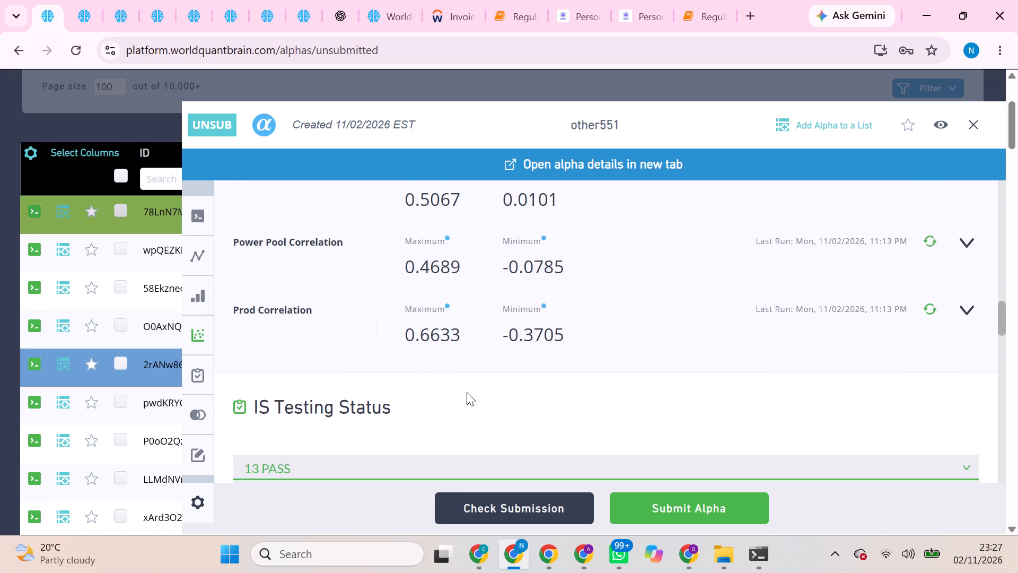
{"action": "scroll", "coordinate": [467, 392], "scroll_direction": "down", "scroll_amount": 1}
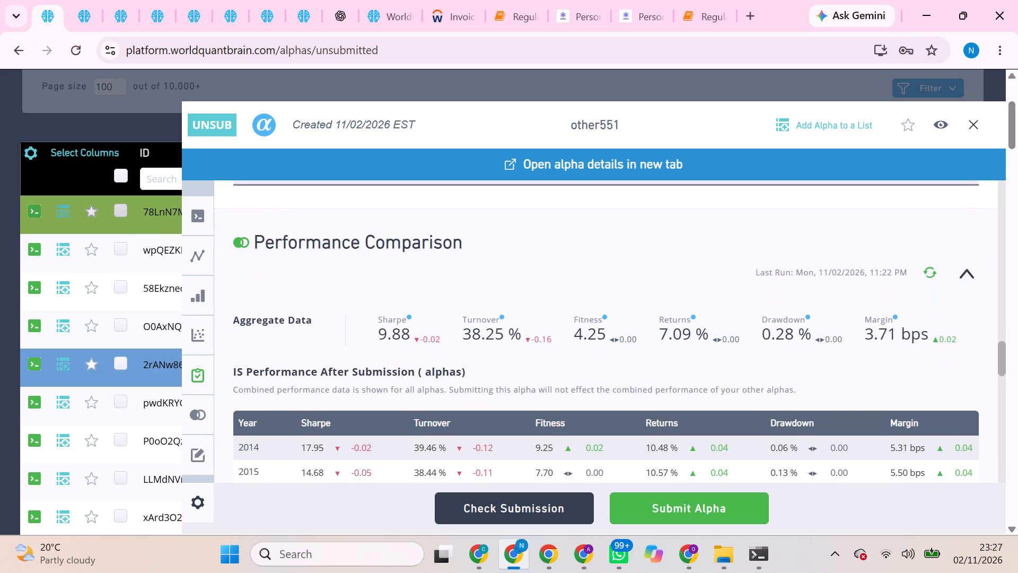
{"action": "scroll", "coordinate": [131, 398], "scroll_direction": "down", "scroll_amount": 2}
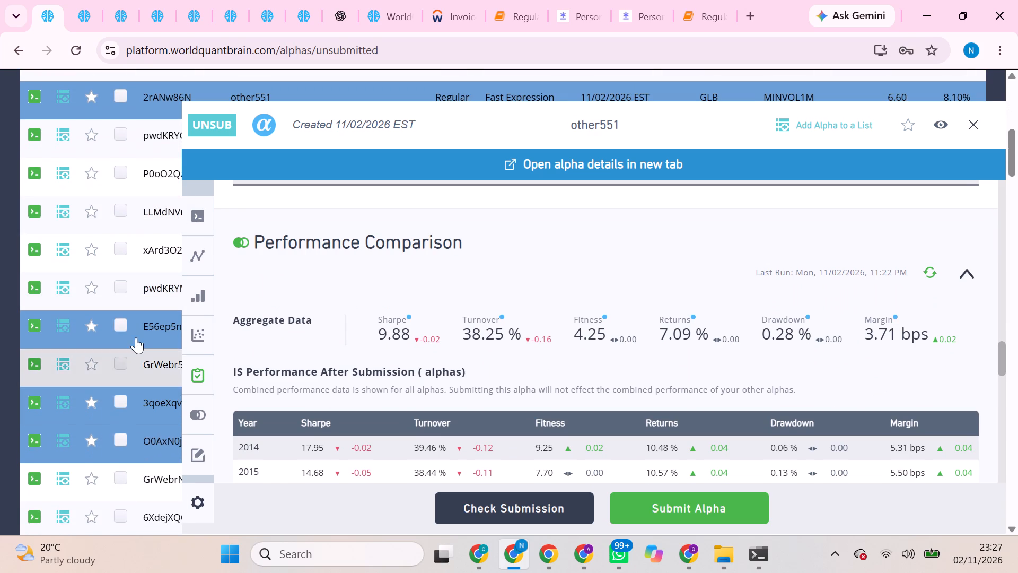
{"action": "left_click", "coordinate": [139, 324]}
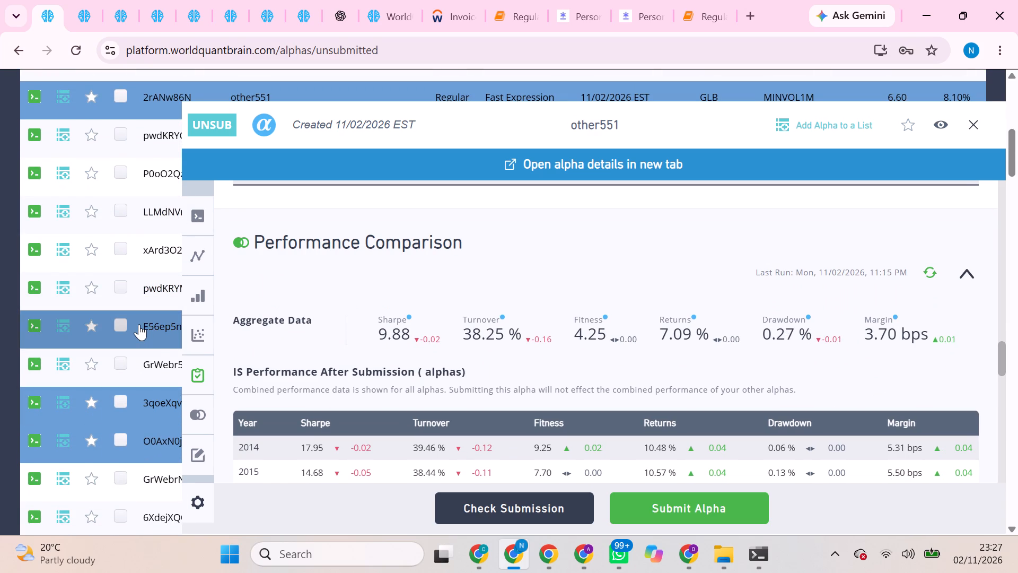
Reopen the 3qoeXqv alpha and recheck its correlations, Performance Comparison data, code and simulation settings.
{"action": "left_click", "coordinate": [175, 403]}
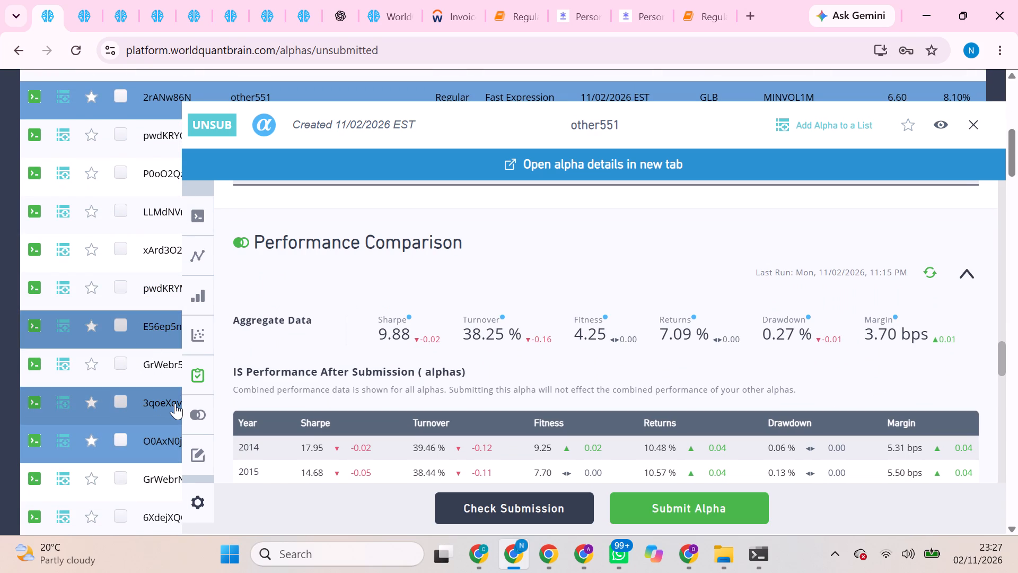
{"action": "scroll", "coordinate": [364, 358], "scroll_direction": "up", "scroll_amount": 1}
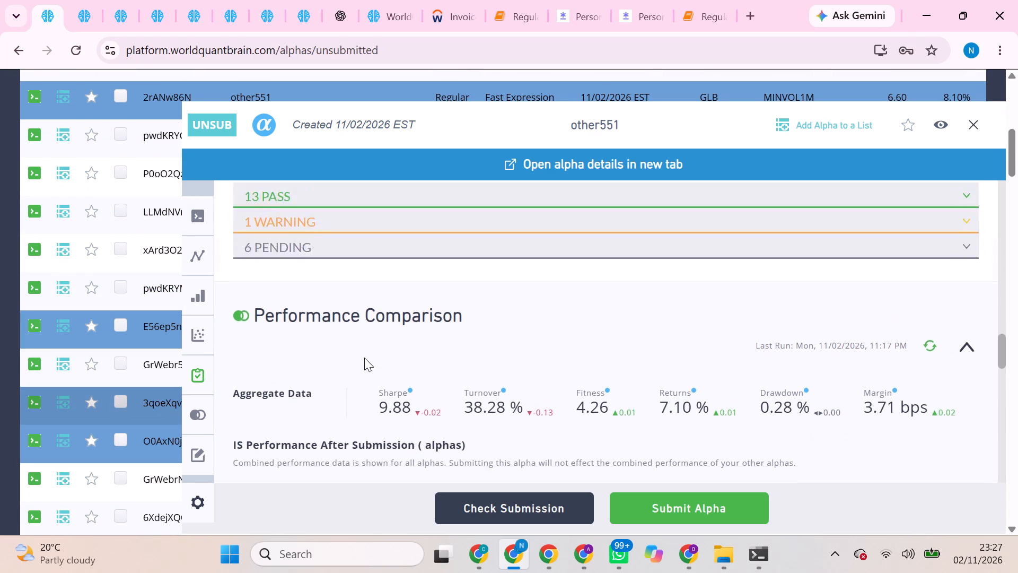
{"action": "scroll", "coordinate": [364, 358], "scroll_direction": "up", "scroll_amount": 3}
{"action": "scroll", "coordinate": [491, 361], "scroll_direction": "up", "scroll_amount": 1}
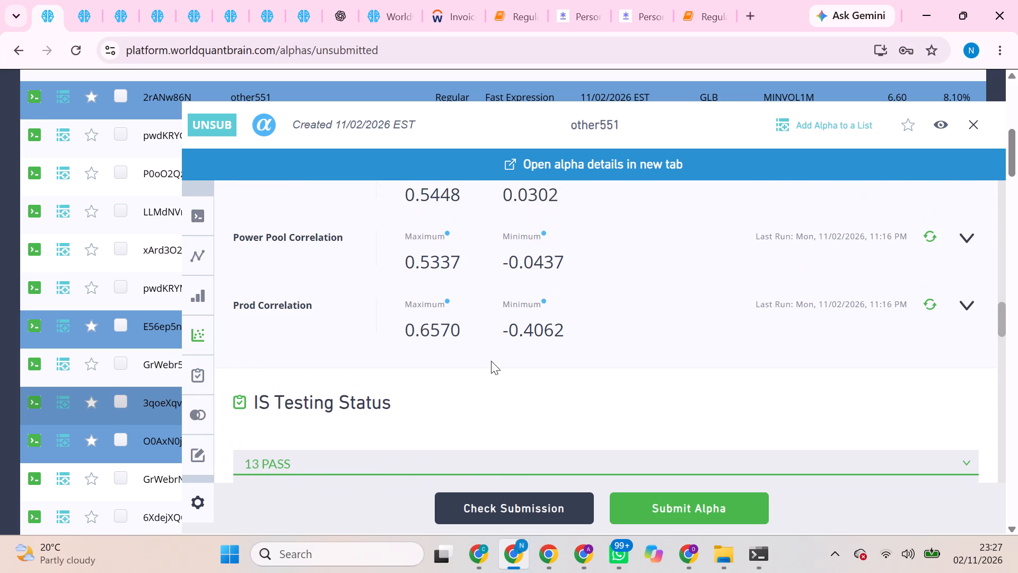
{"action": "scroll", "coordinate": [491, 361], "scroll_direction": "down", "scroll_amount": 2}
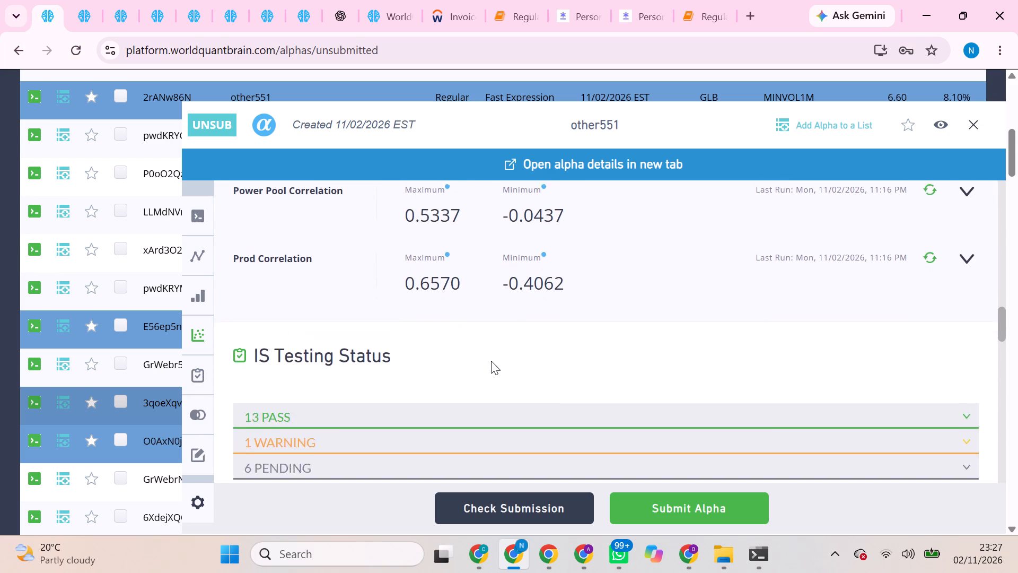
{"action": "scroll", "coordinate": [491, 361], "scroll_direction": "down", "scroll_amount": 1}
{"action": "scroll", "coordinate": [491, 361], "scroll_direction": "up", "scroll_amount": 1}
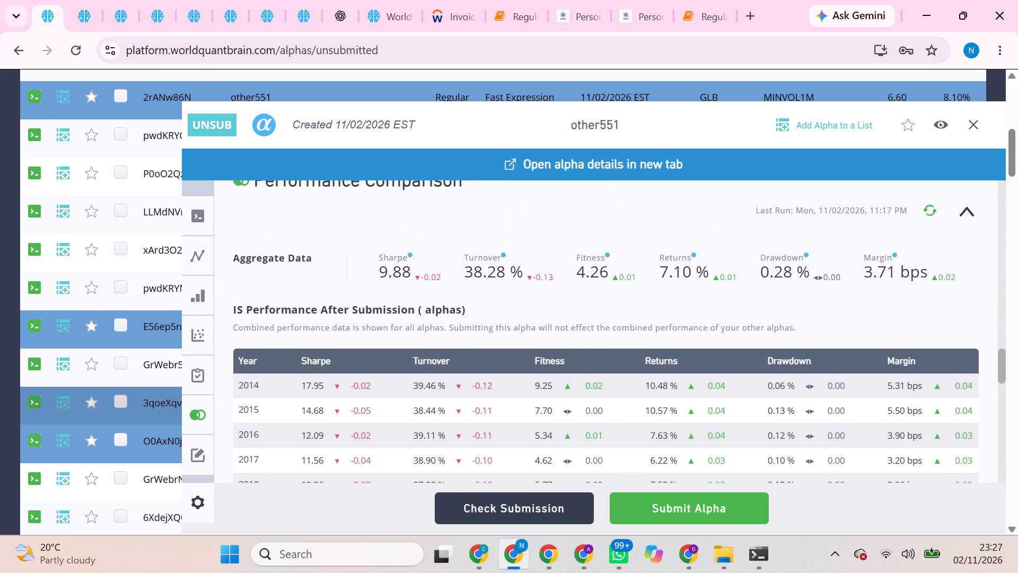
{"action": "scroll", "coordinate": [491, 361], "scroll_direction": "up", "scroll_amount": 3}
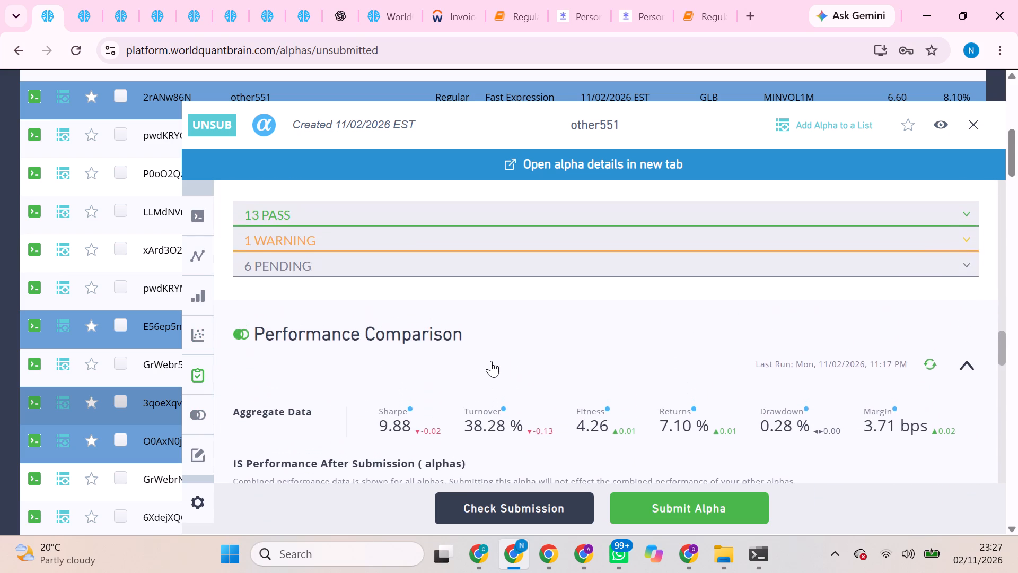
{"action": "scroll", "coordinate": [491, 361], "scroll_direction": "up", "scroll_amount": 3}
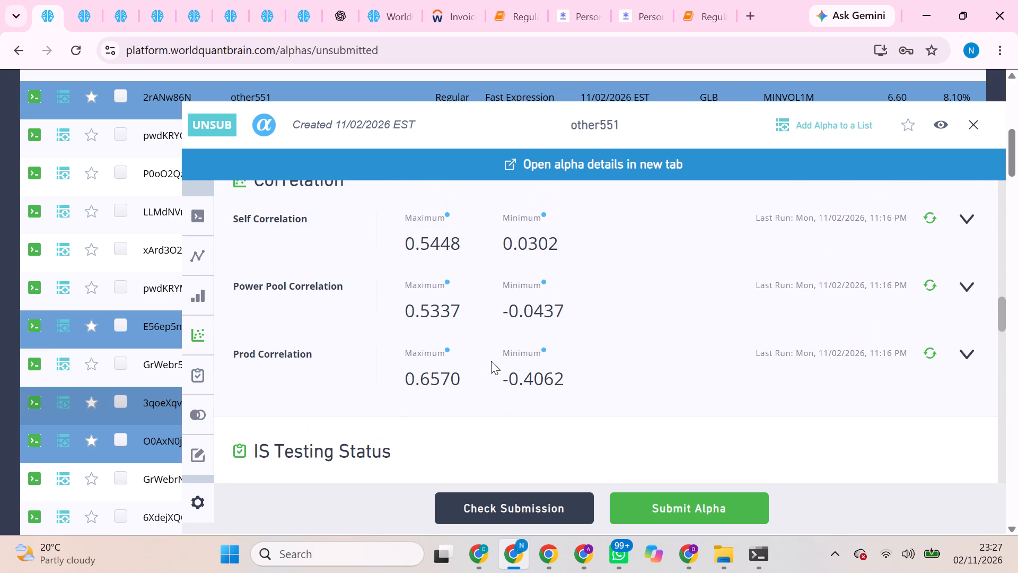
{"action": "scroll", "coordinate": [491, 361], "scroll_direction": "up", "scroll_amount": 5}
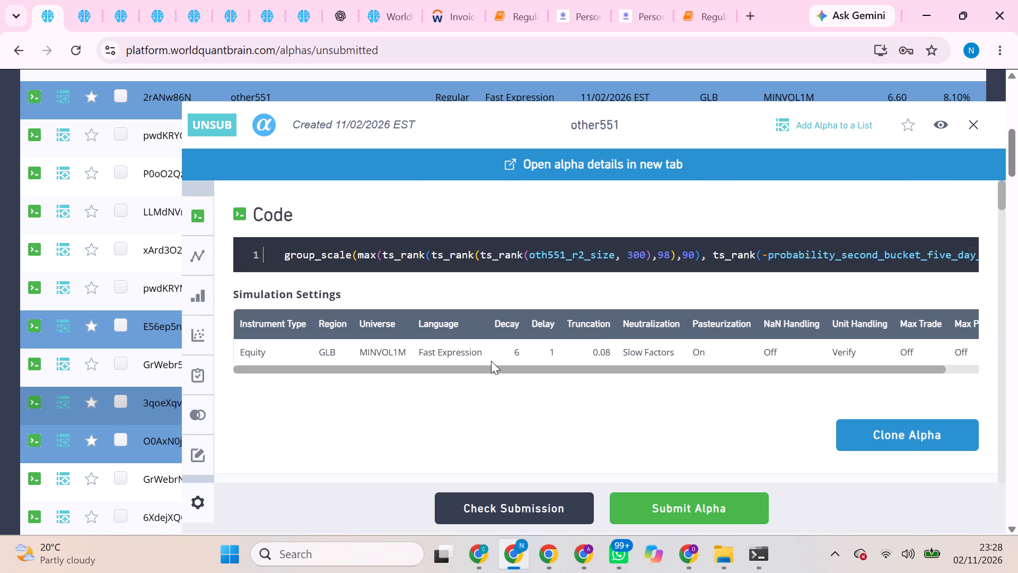
{"action": "triple_click", "coordinate": [568, 248]}
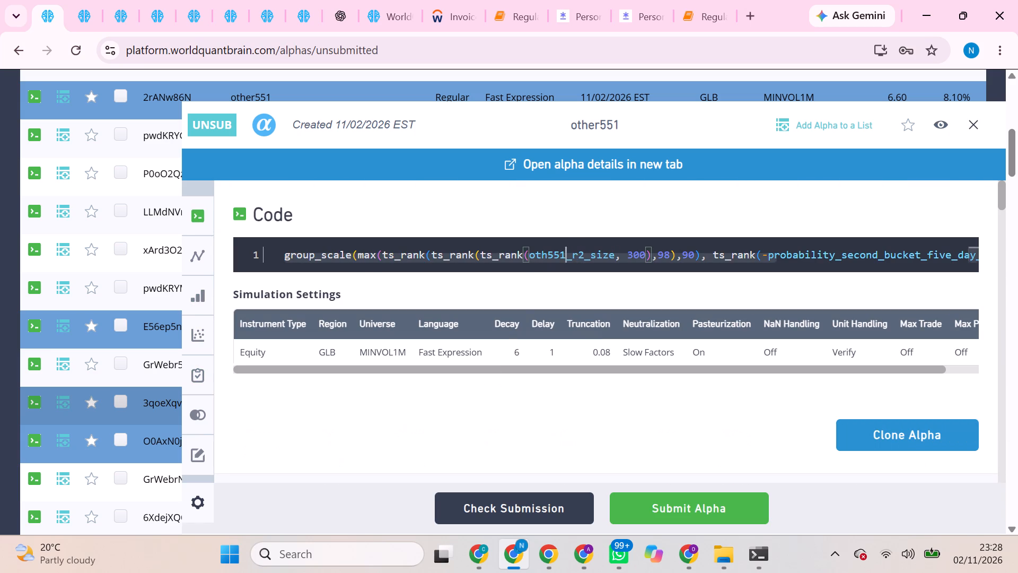
{"action": "left_click", "coordinate": [568, 248]}
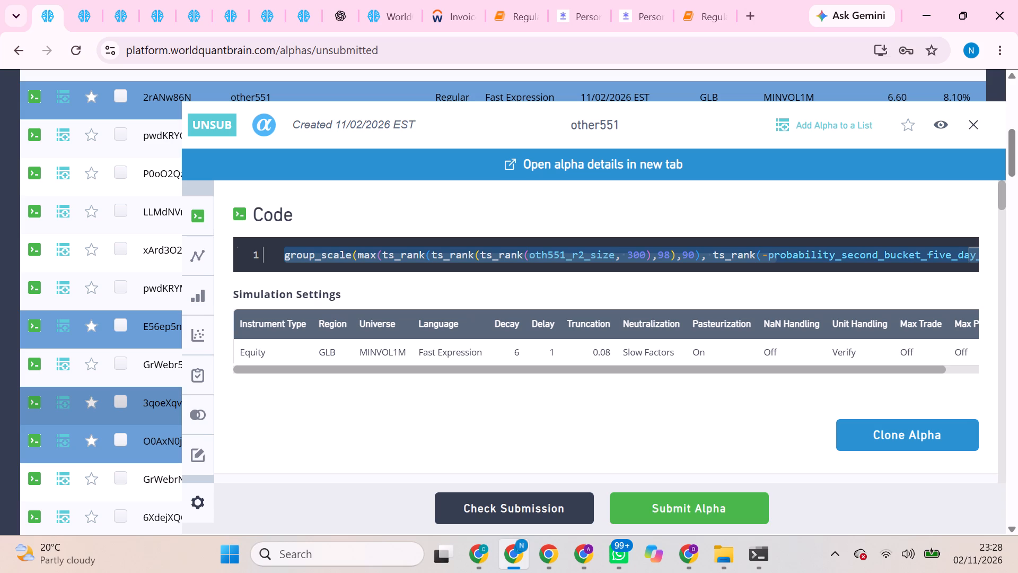
{"action": "key", "text": "ctrl+c"}
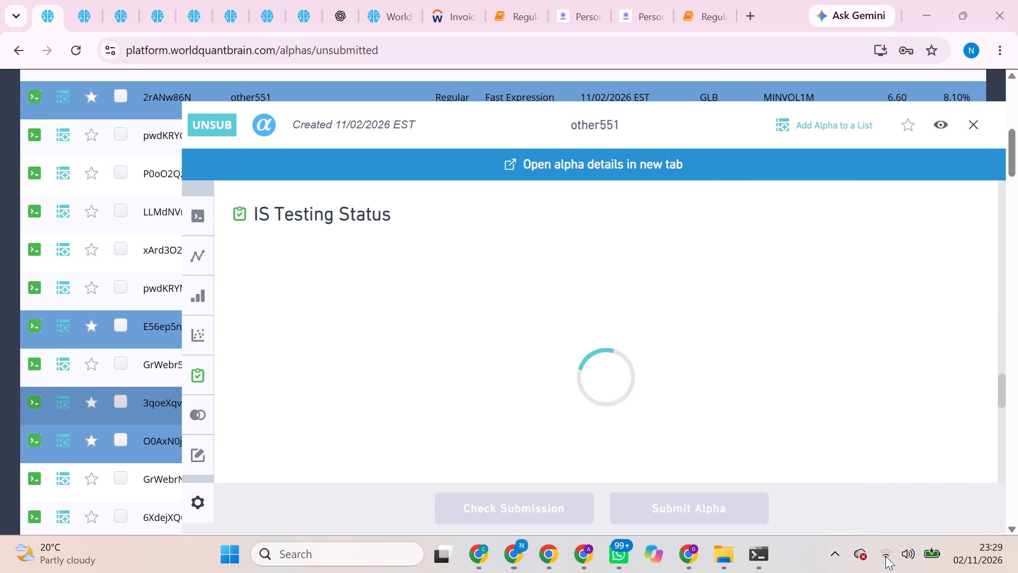
Switch the computer's Wi-Fi connection from Elysia to the nastyc network, then return to the open alpha's details.
{"action": "left_click", "coordinate": [806, 245]}
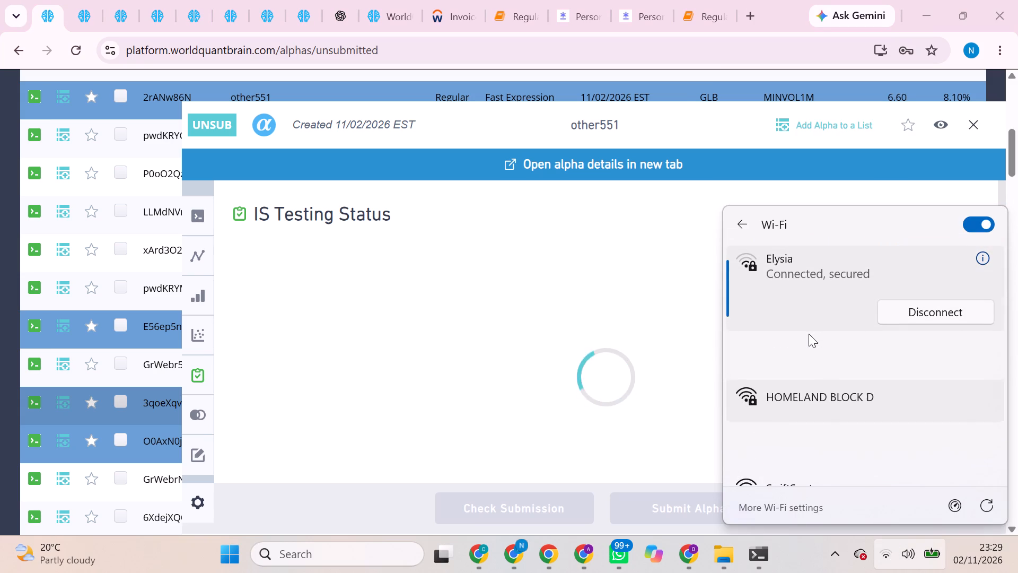
{"action": "left_click", "coordinate": [806, 349]}
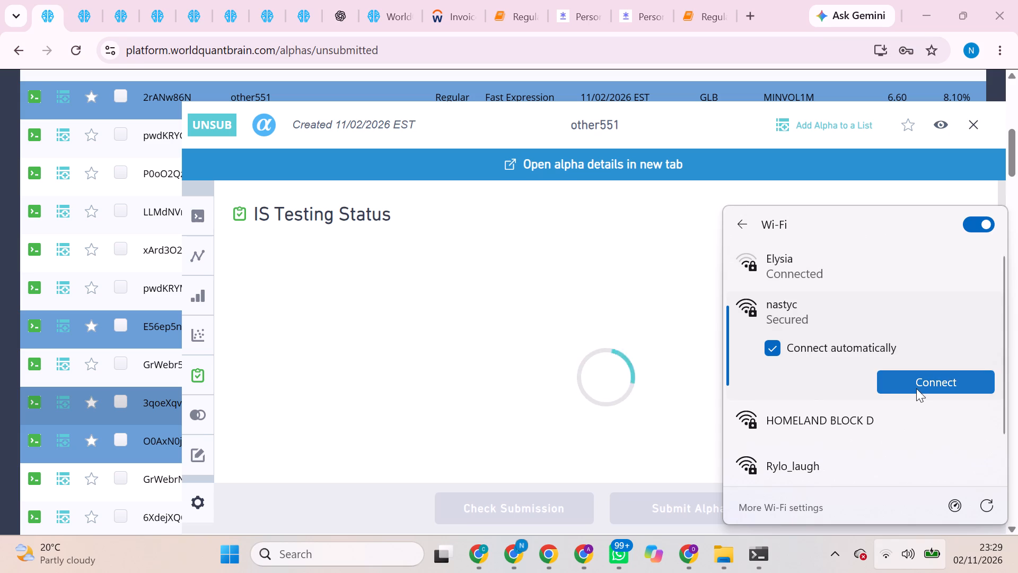
{"action": "left_click", "coordinate": [916, 388]}
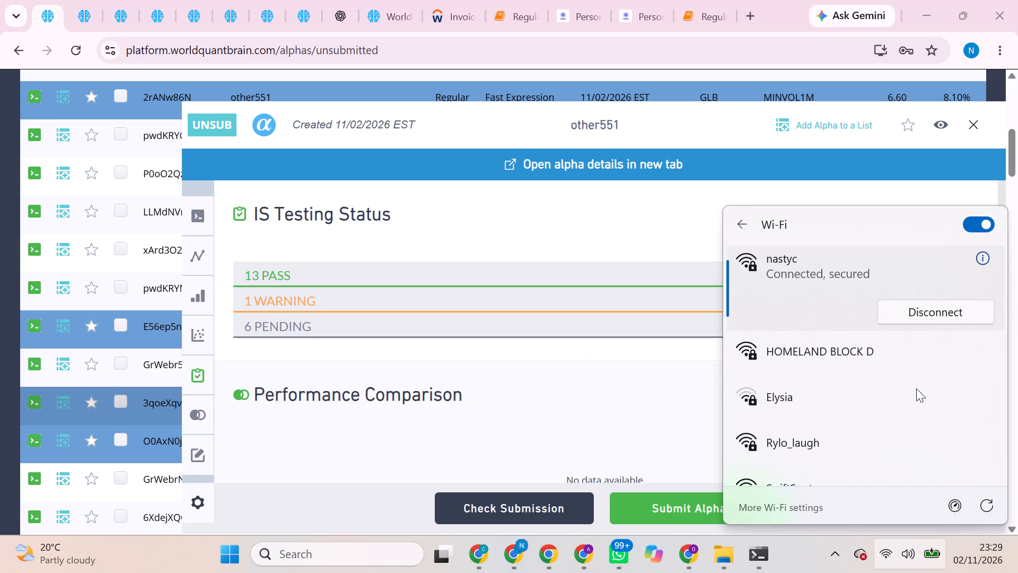
{"action": "left_click", "coordinate": [657, 412]}
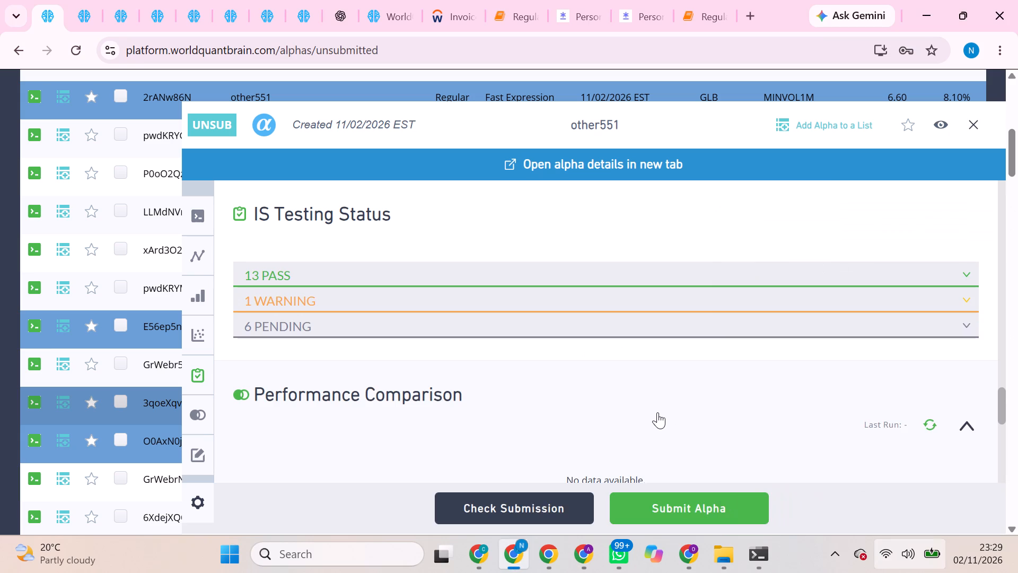
Submit the 3qoeXqv6 alpha with its completed Description, and return to its properties.
{"action": "scroll", "coordinate": [666, 420], "scroll_direction": "down", "scroll_amount": 3}
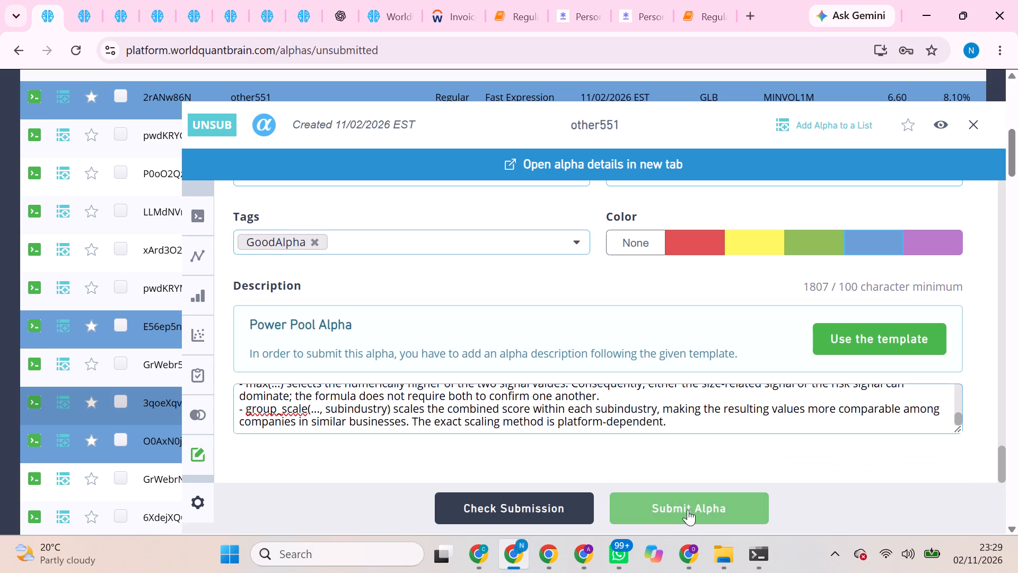
{"action": "left_click", "coordinate": [688, 509]}
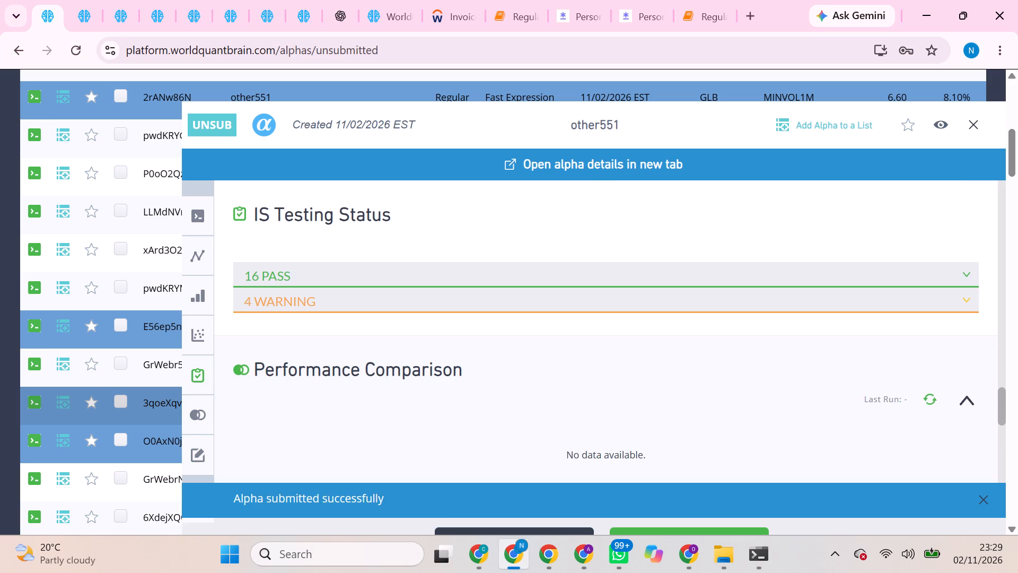
{"action": "scroll", "coordinate": [642, 449], "scroll_direction": "down", "scroll_amount": 1}
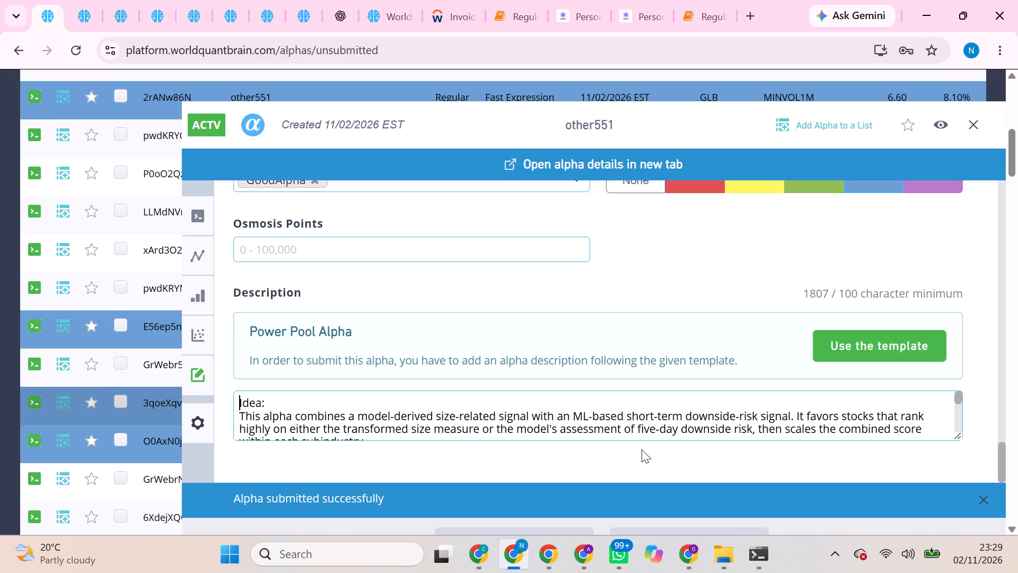
Open the list of submitted alphas in the second BRAIN tab and review its most recent entries.
{"action": "left_click", "coordinate": [73, 0]}
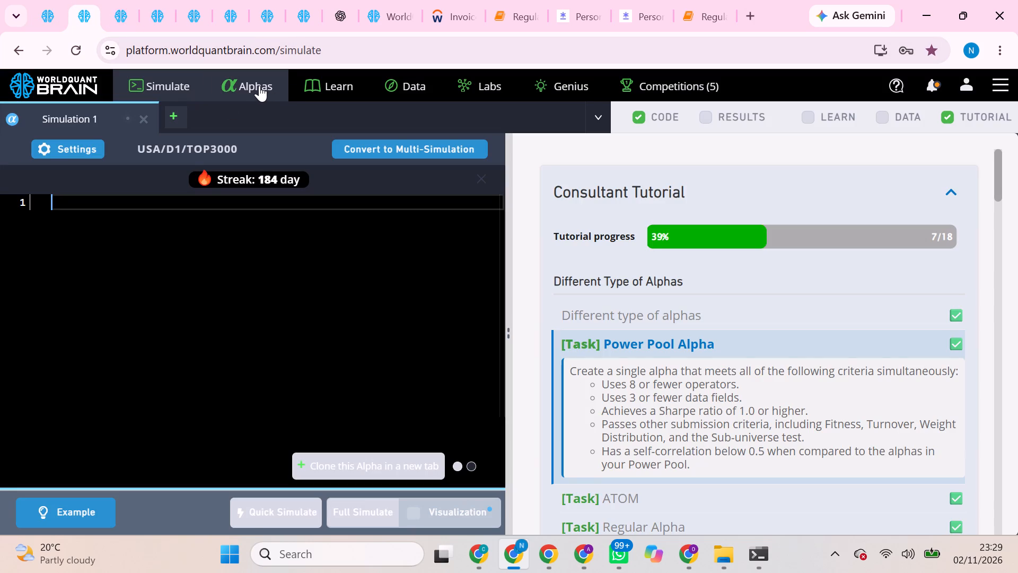
{"action": "left_click", "coordinate": [259, 85]}
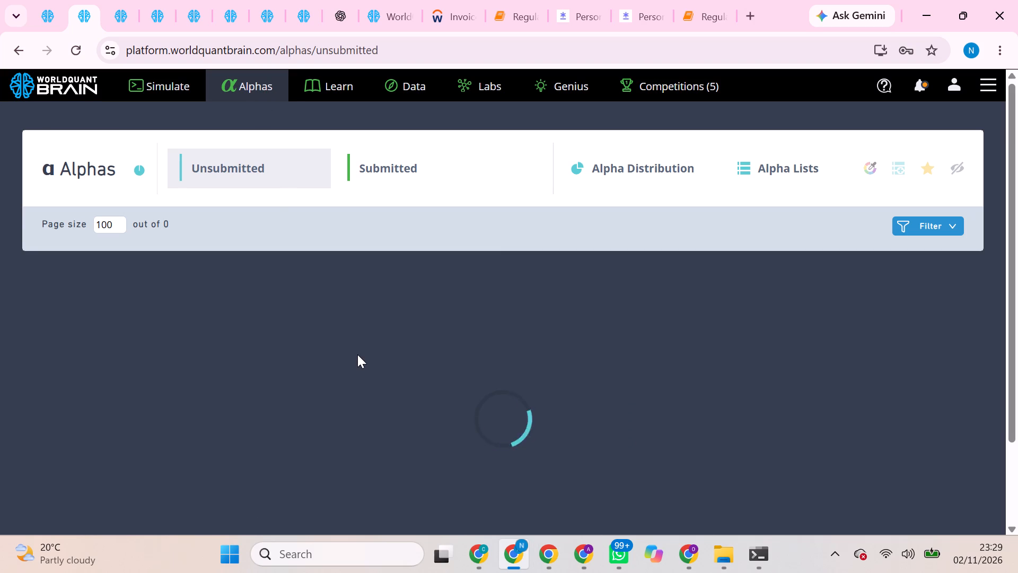
{"action": "left_click", "coordinate": [402, 168]}
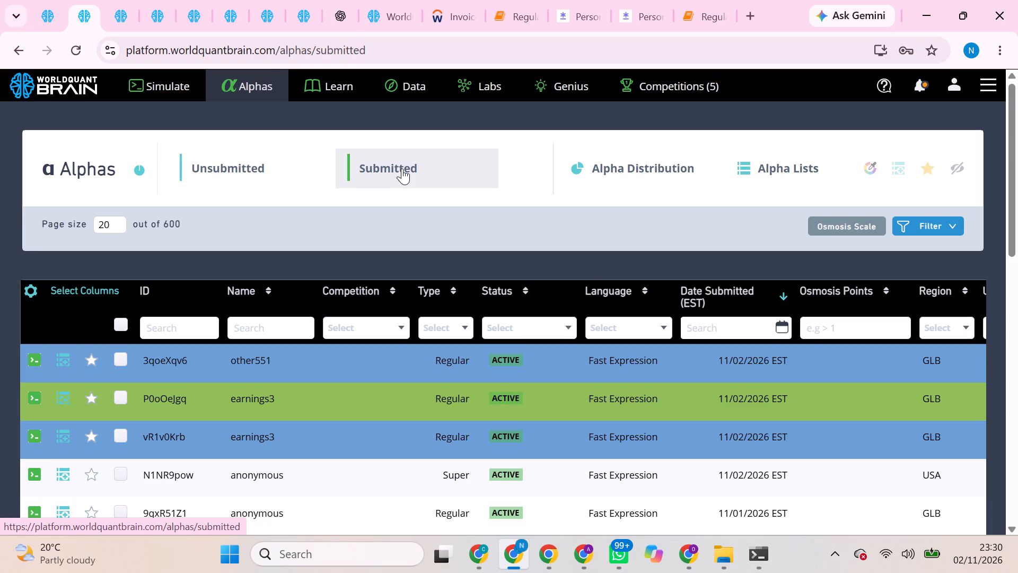